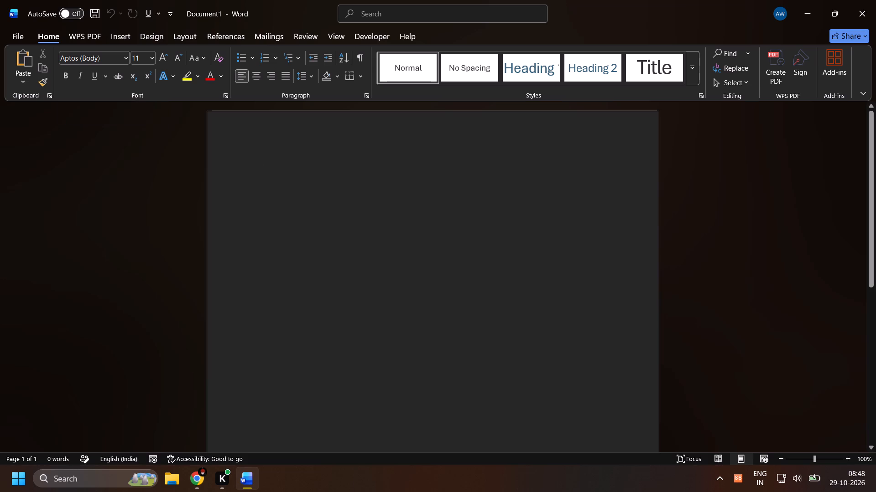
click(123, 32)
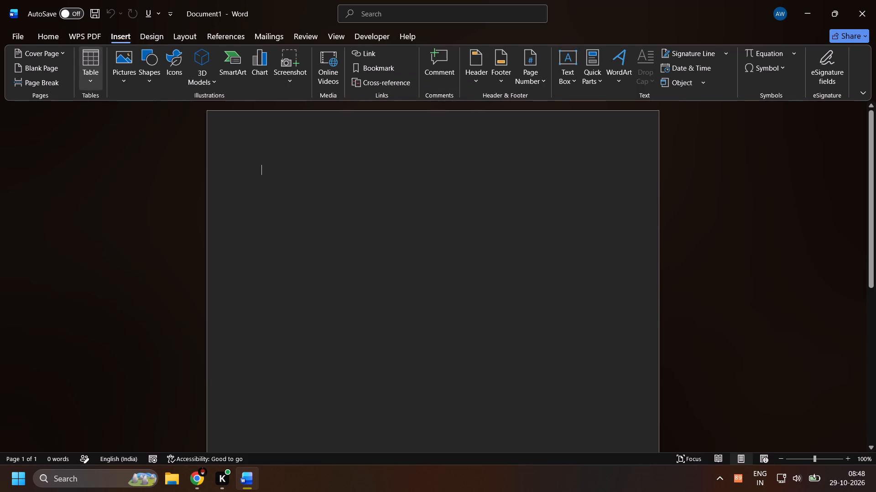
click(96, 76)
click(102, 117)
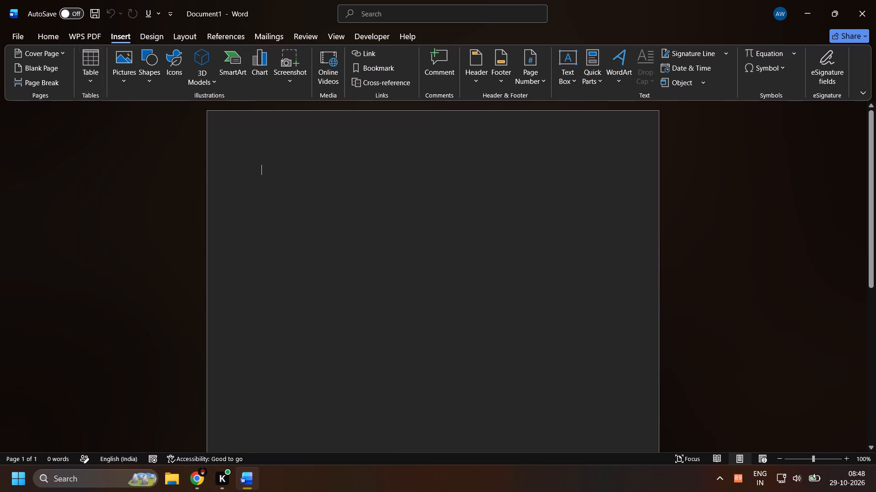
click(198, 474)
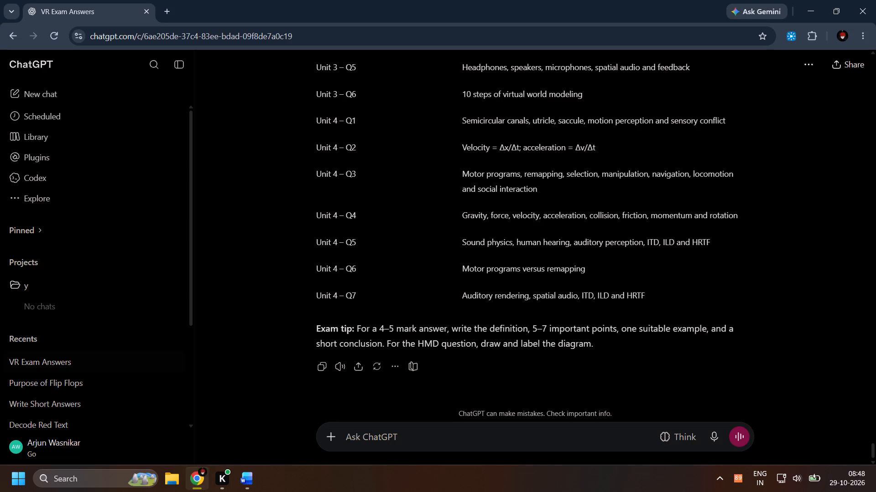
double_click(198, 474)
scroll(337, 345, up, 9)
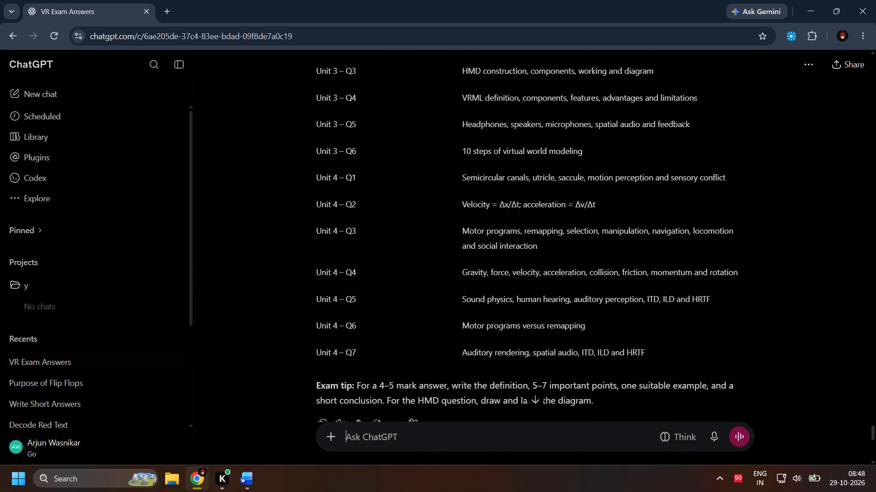
Open the Downloads folder in File Explorer and permanently delete "Admission Receipt (1).pdf".
click(180, 474)
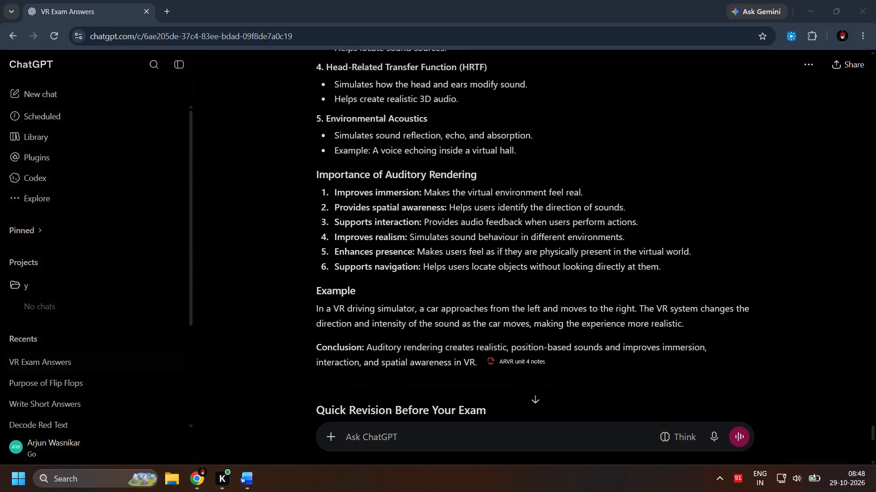
click(85, 158)
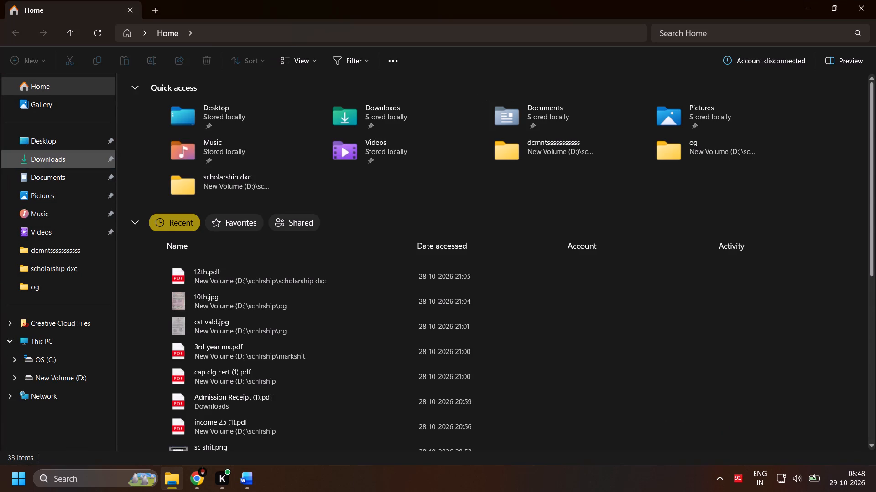
click(104, 154)
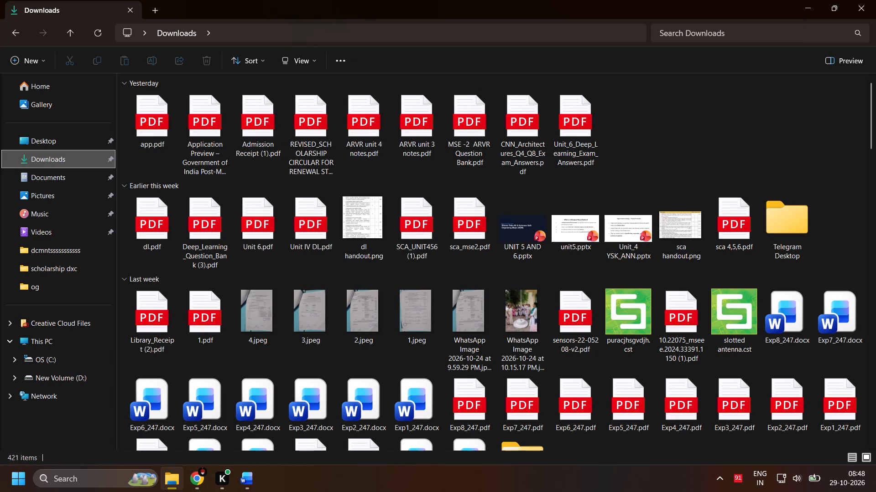
click(267, 143)
key(shift+Delete)
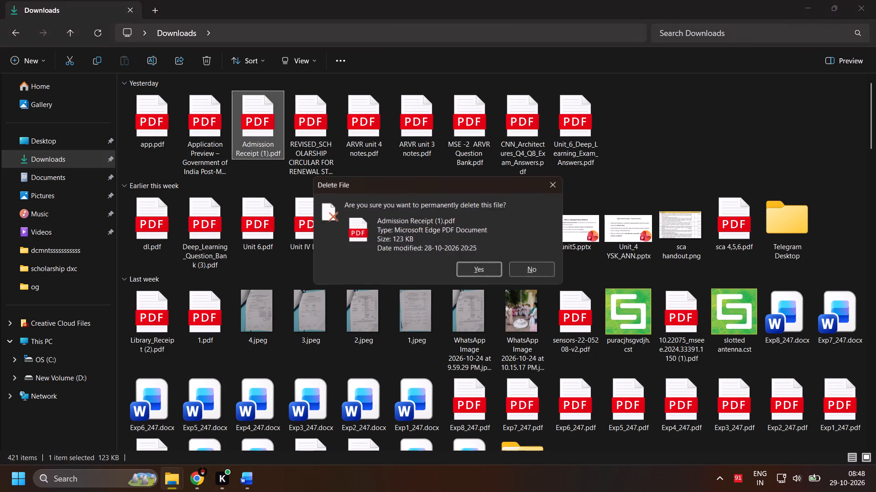
key(Return)
Open the ARVR unit 3 notes, ARVR unit 4 notes and MSE-2 ARVR Question Bank PDFs from Downloads, placing the question bank tab first.
double_click(378, 136)
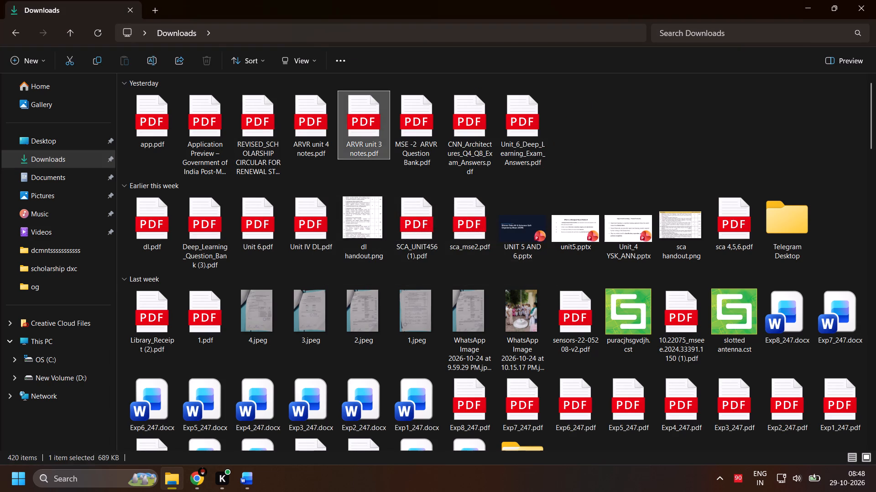
click(176, 488)
double_click(309, 106)
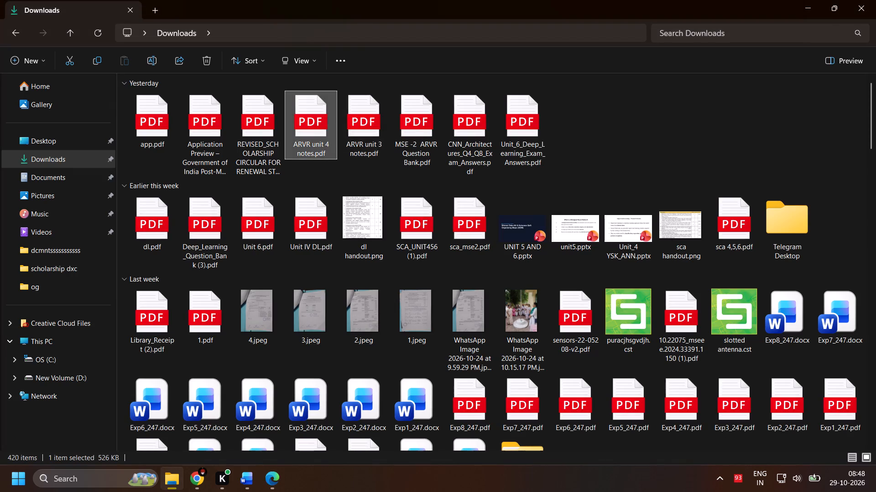
middle_click(741, 483)
scroll(740, 483, up, 1)
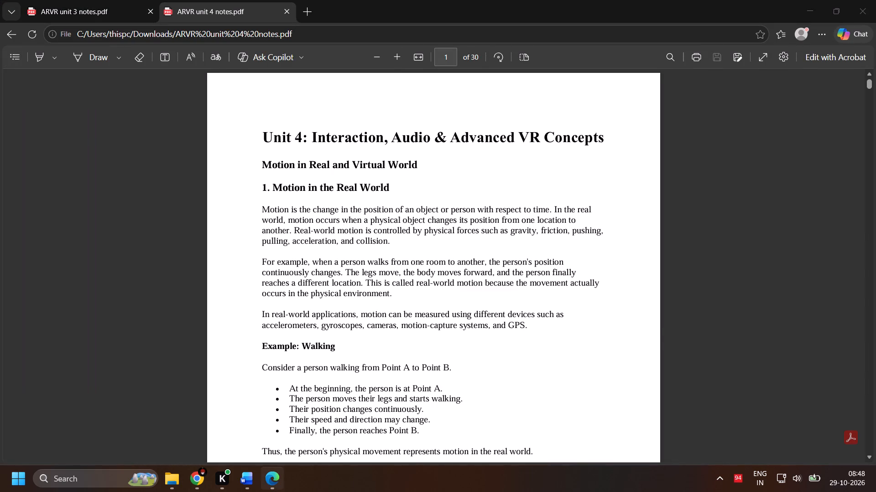
click(180, 485)
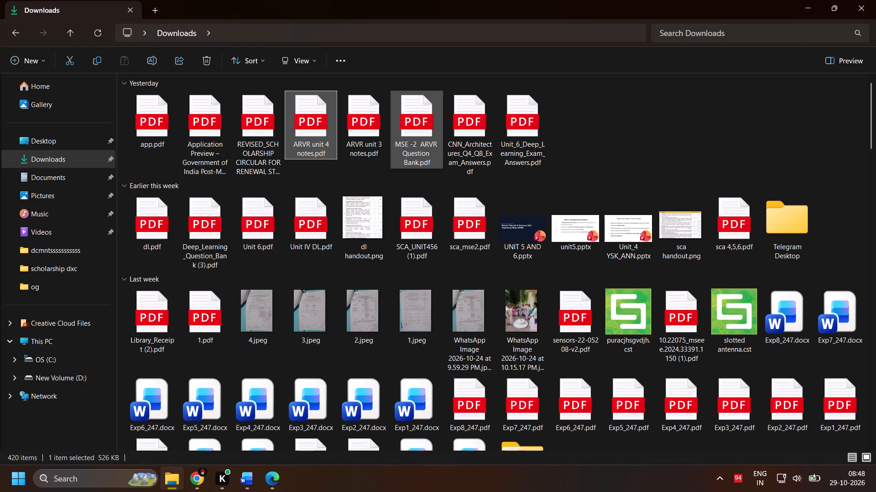
double_click(433, 140)
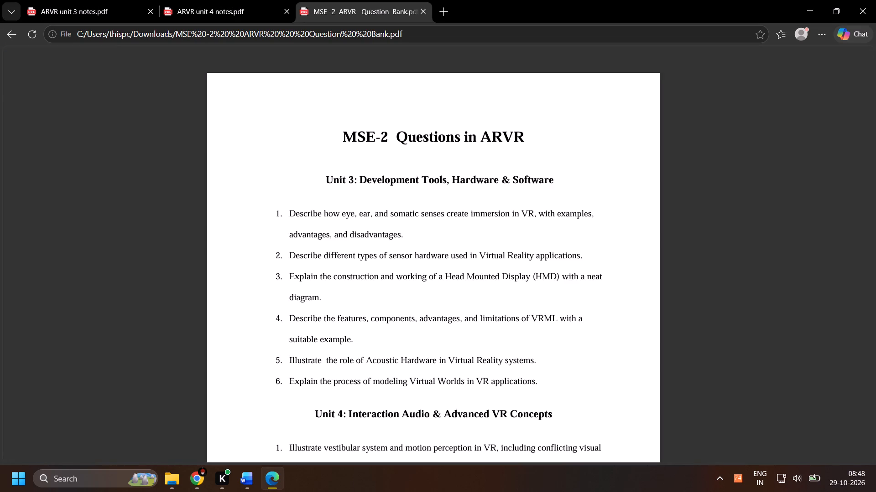
drag(339, 0, 66, 0)
Examine the MSE-2 question bank alongside the ARVR unit 3 notes, looking for material on the eye, ear and somatic senses question.
scroll(318, 171, down, 2)
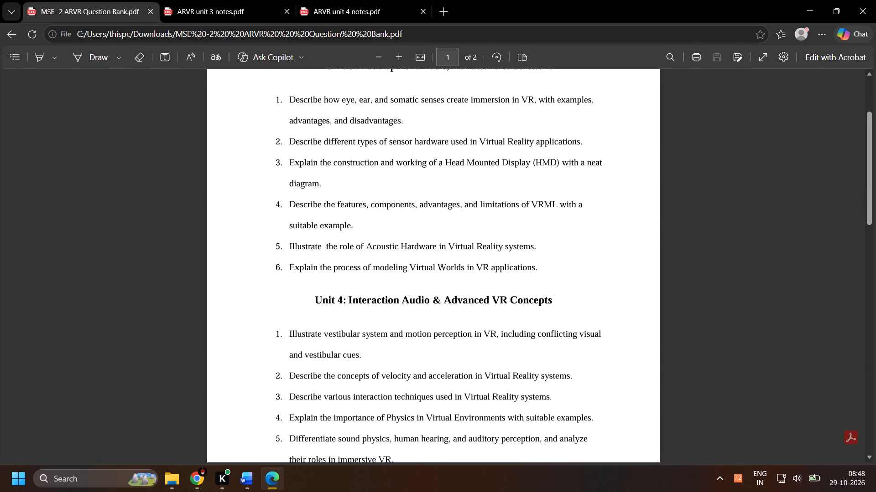
click(229, 0)
scroll(308, 170, down, 1)
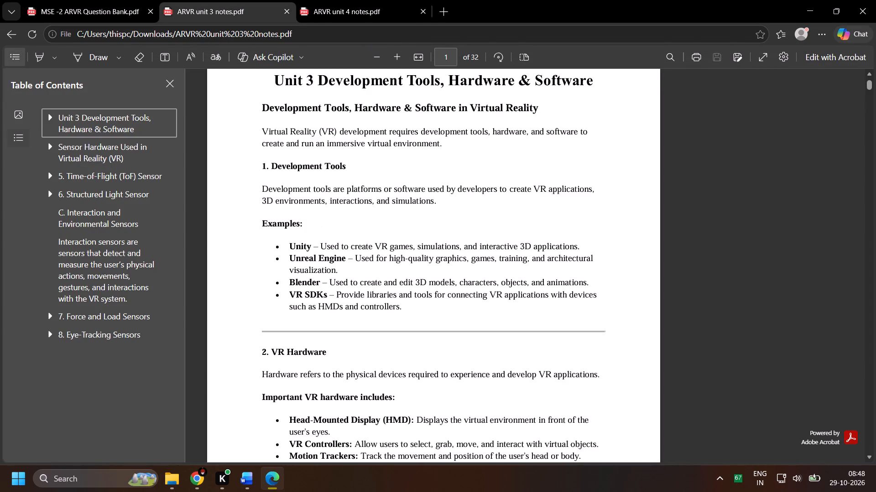
scroll(308, 161, up, 5)
click(48, 0)
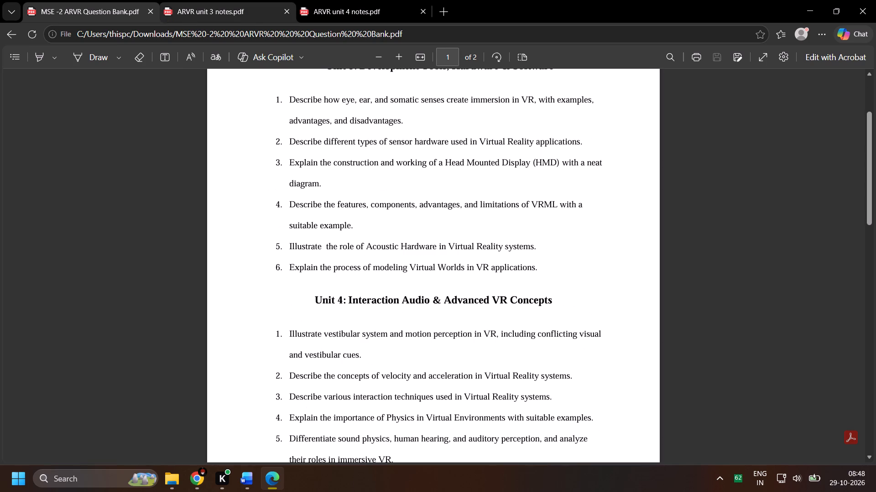
click(215, 0)
scroll(339, 184, down, 8)
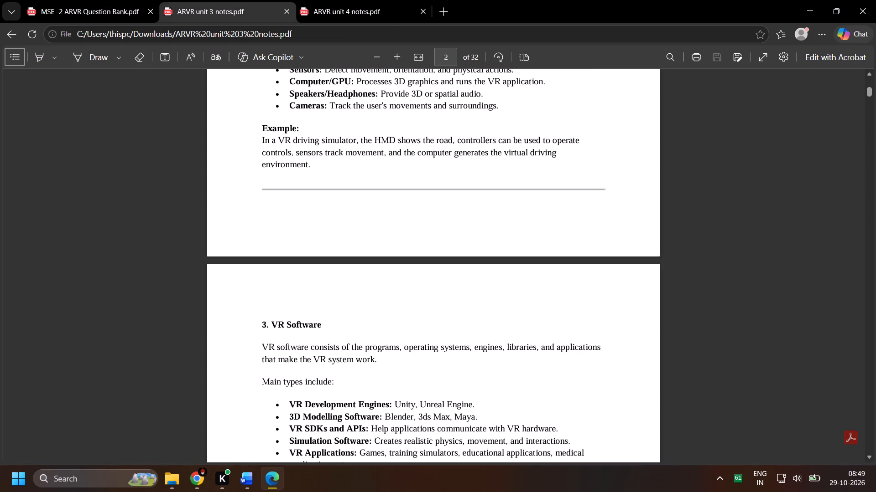
scroll(348, 179, down, 10)
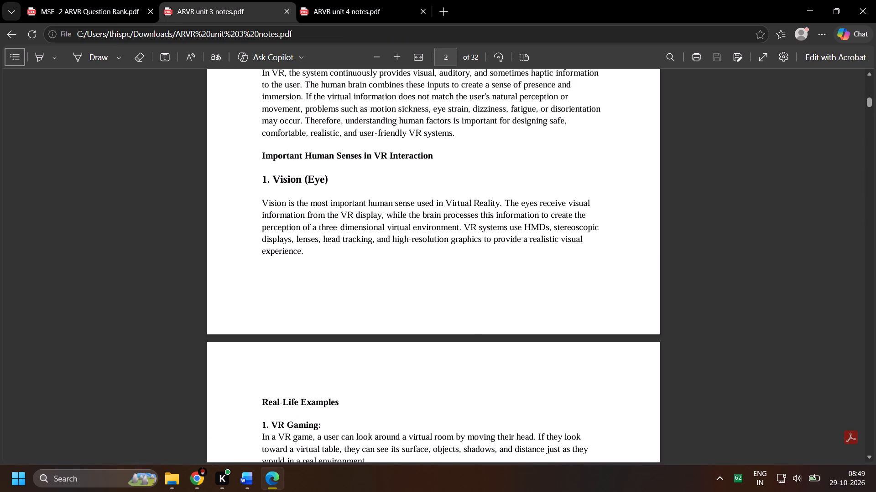
click(94, 0)
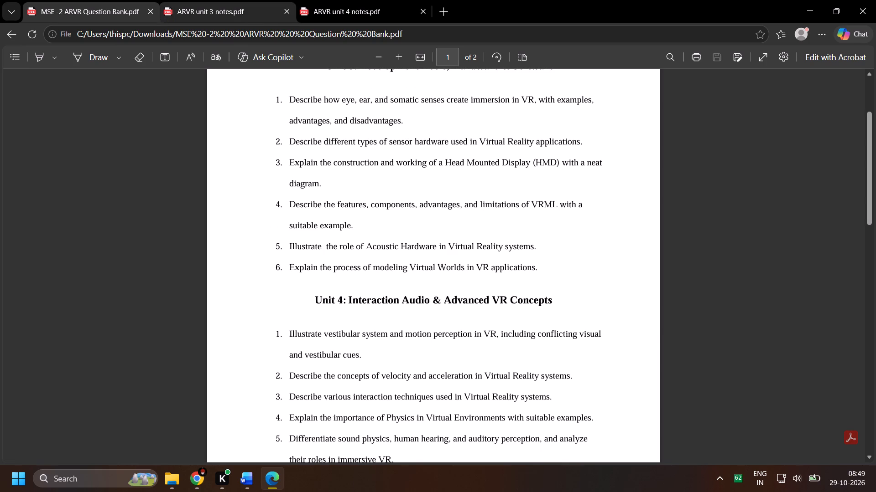
click(201, 0)
scroll(335, 187, down, 4)
click(204, 487)
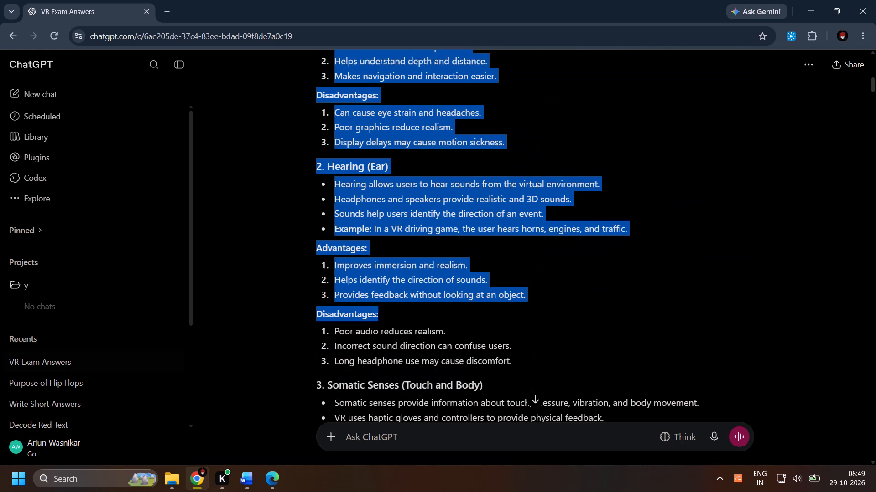
drag(540, 320, 376, 338)
scroll(540, 320, down, 4)
scroll(496, 310, down, 1)
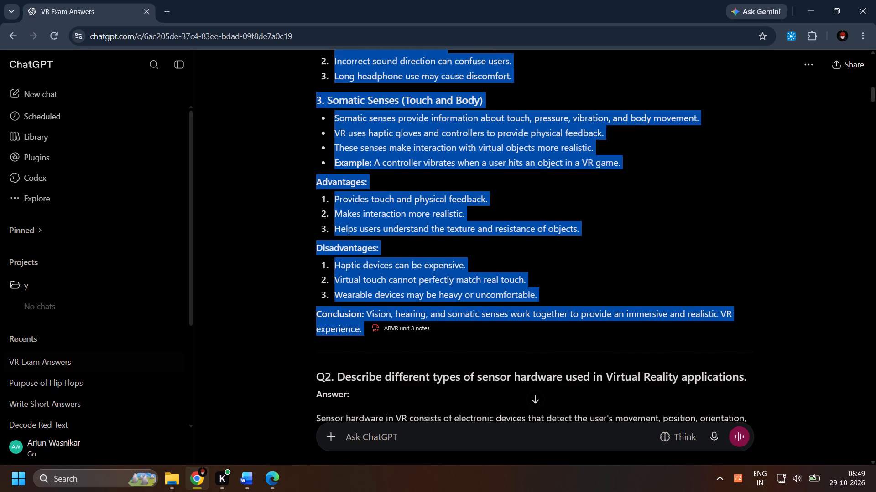
drag(376, 338, 398, 344)
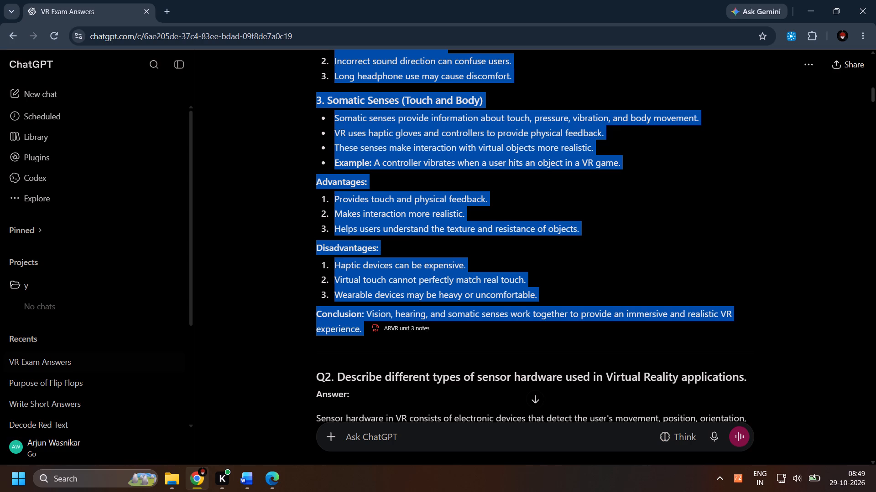
drag(398, 344, 392, 345)
right_click(384, 208)
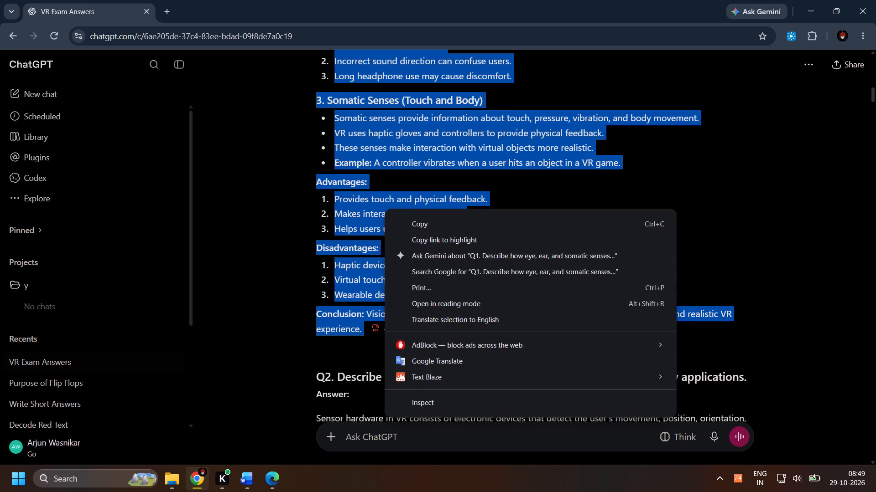
click(417, 220)
Switch to the Word document and paste the copied Q1 answer into the table's first cell at font size 6.
click(243, 485)
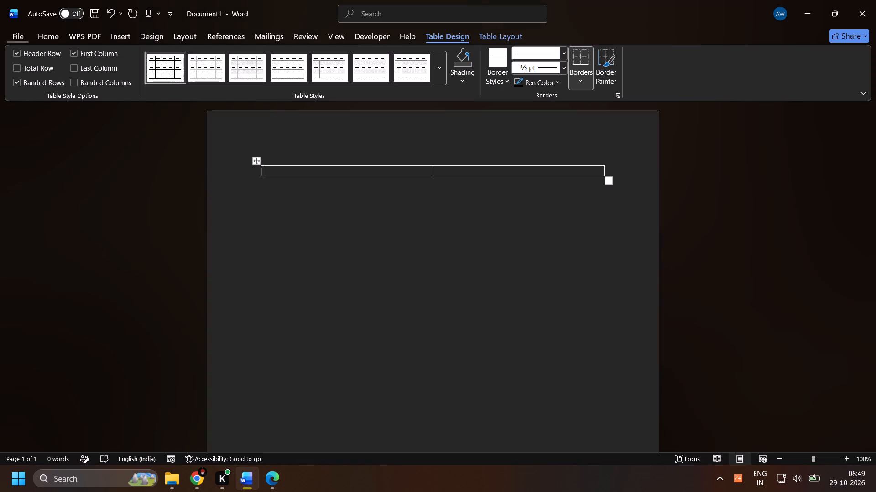
click(42, 41)
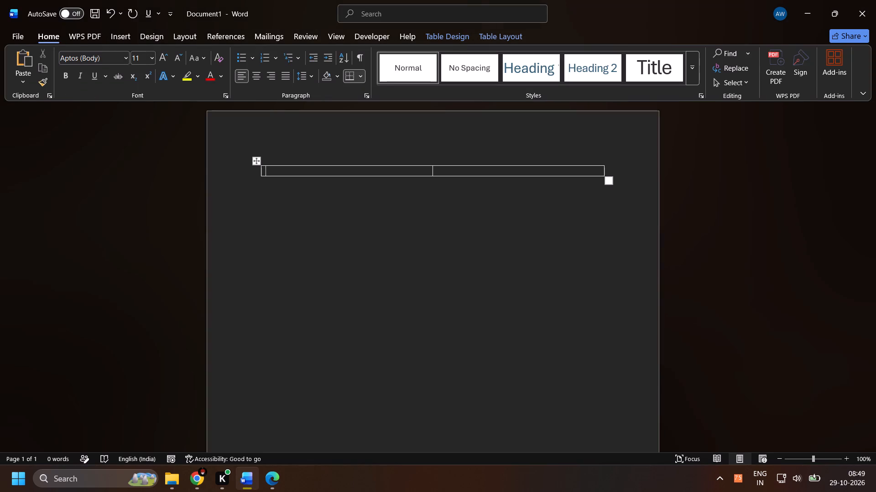
drag(142, 60, 132, 58)
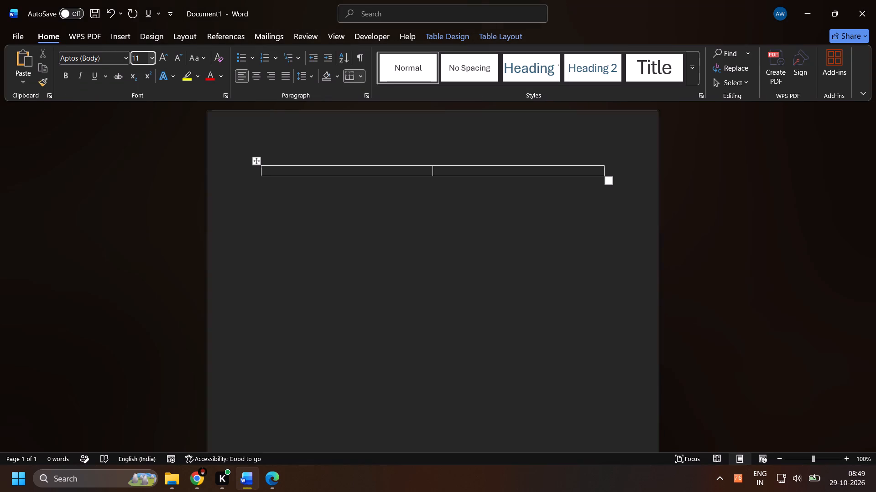
click(141, 55)
key(BackSpace)
key(BackSpace)
key(BackSpace)
key(6)
key(Return)
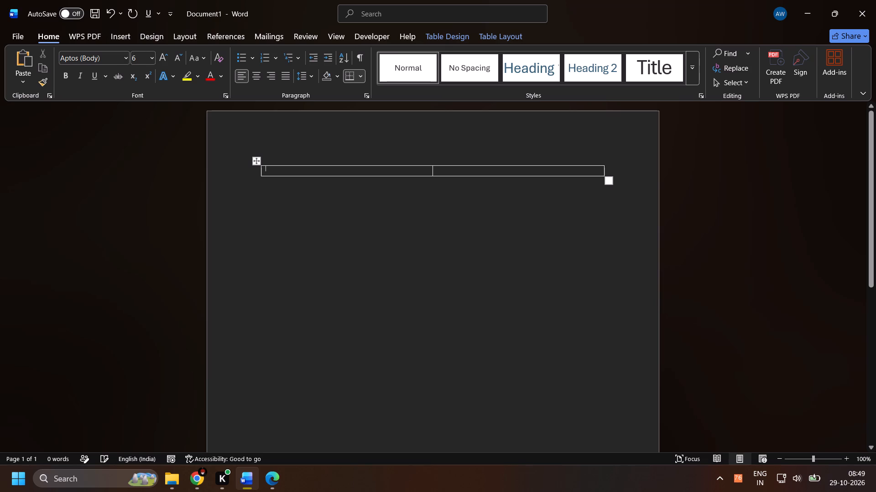
key(ctrl+v)
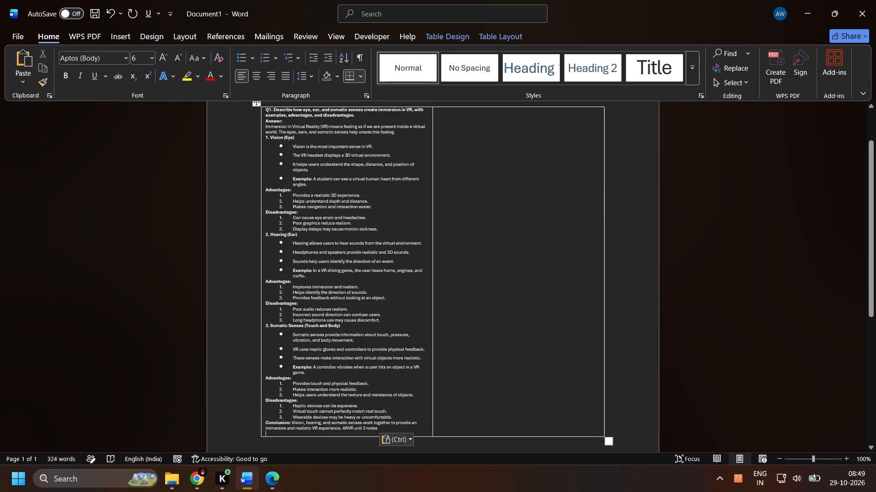
scroll(371, 237, up, 6)
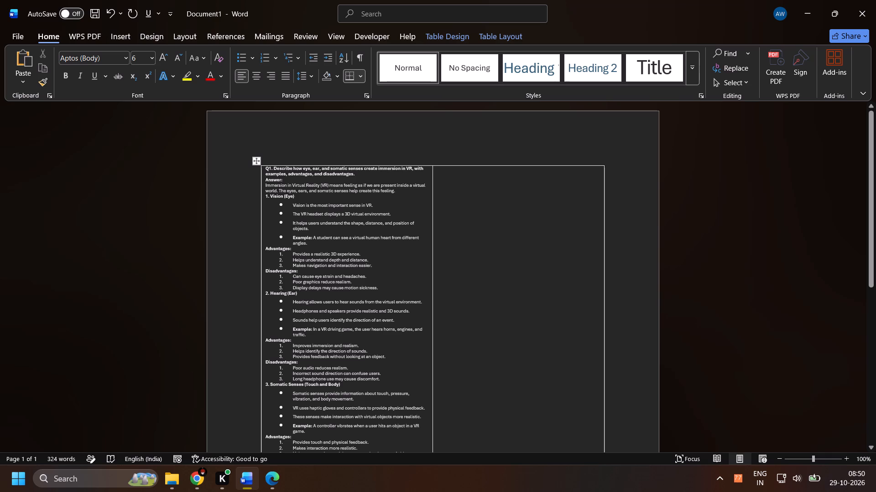
Remove the bullets and indents from the first two points under "1. Vision (Eye)".
click(292, 205)
key(BackSpace)
key(BackSpace)
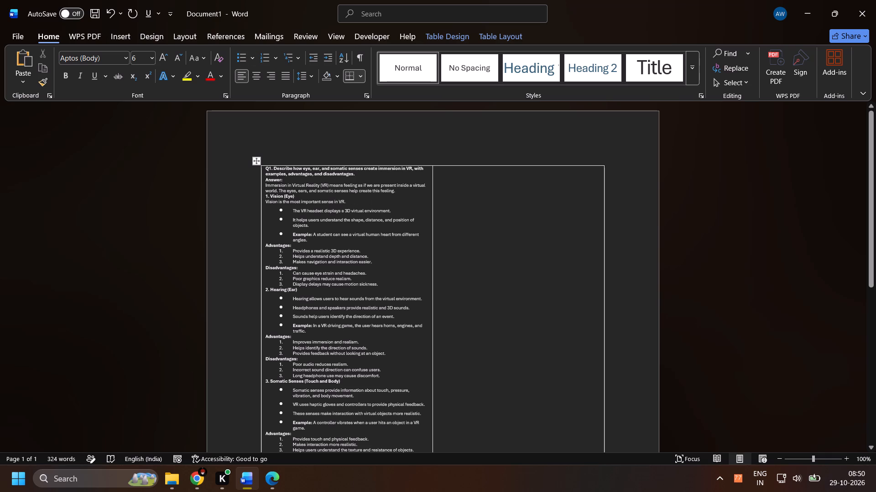
click(292, 212)
key(BackSpace)
key(BackSpace)
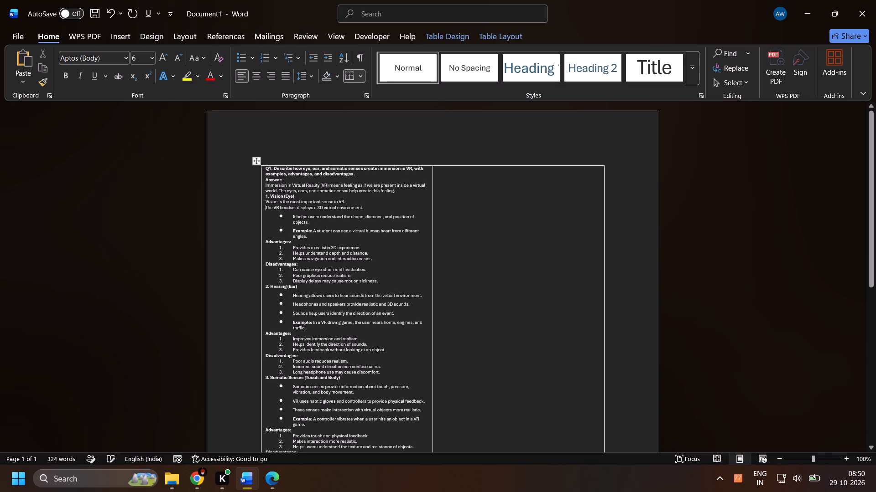
Set the font size of the whole document to 5.
click(291, 213)
triple_click(849, 459)
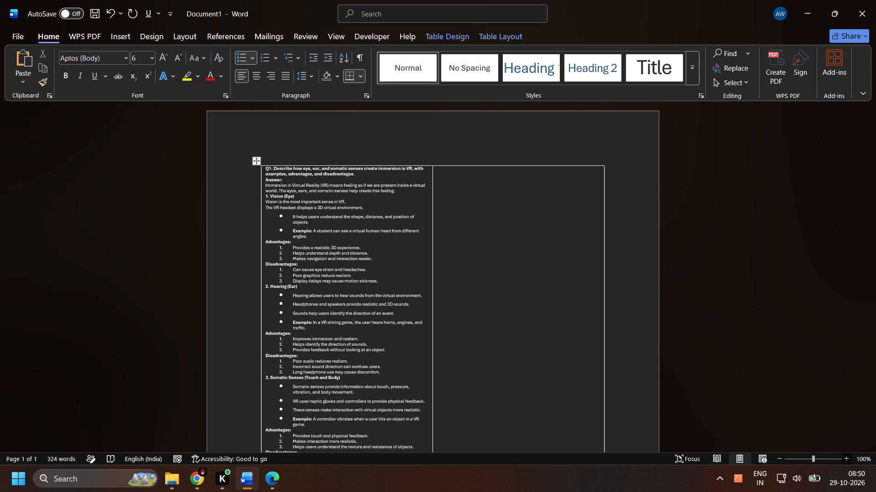
triple_click(848, 459)
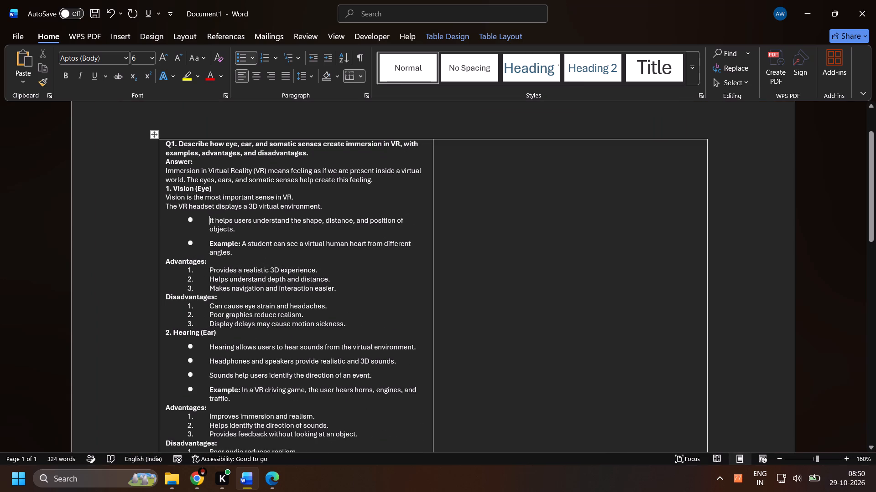
key(ctrl+a)
click(144, 58)
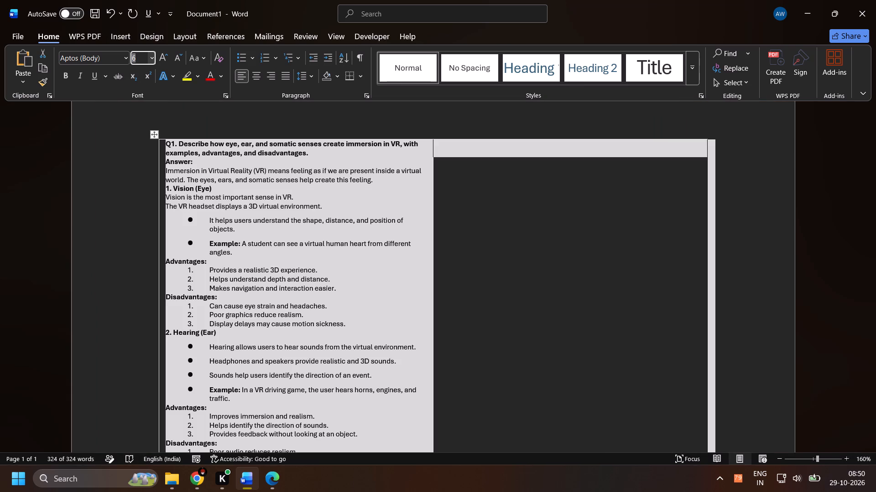
key(5)
key(Return)
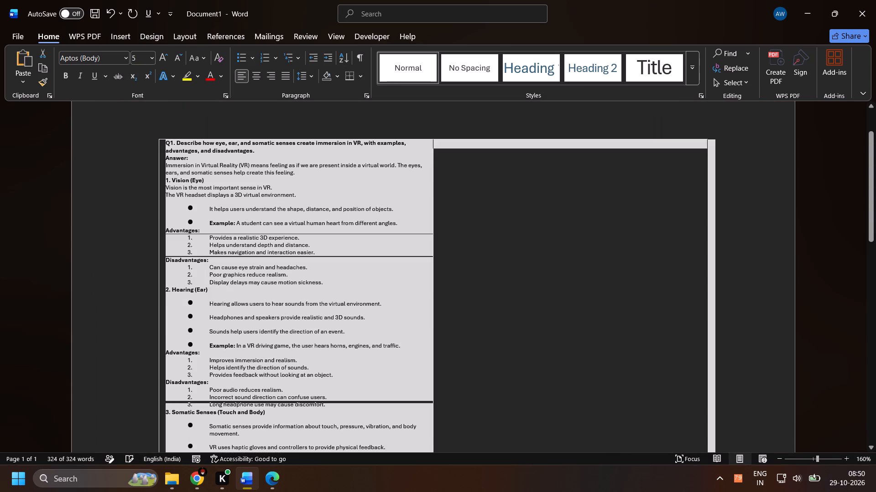
Remove the bullets and indents from the third Vision point and the Example line under it.
click(187, 201)
click(206, 206)
key(BackSpace)
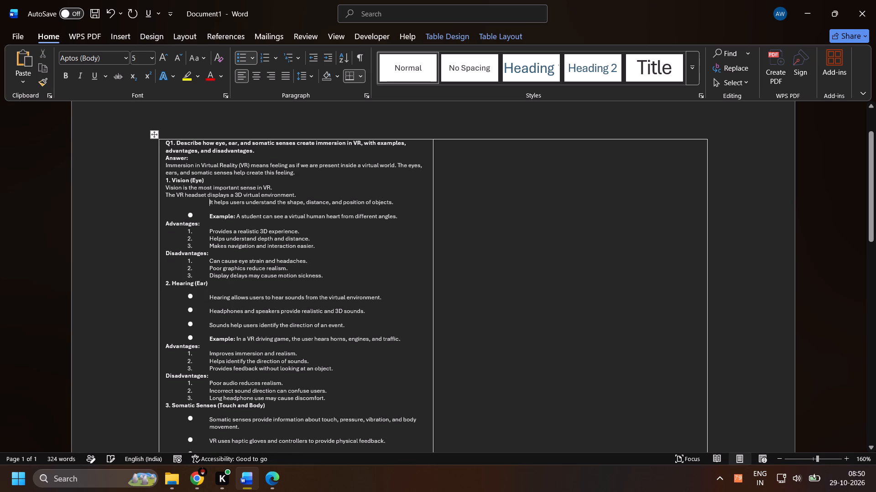
key(BackSpace)
click(211, 214)
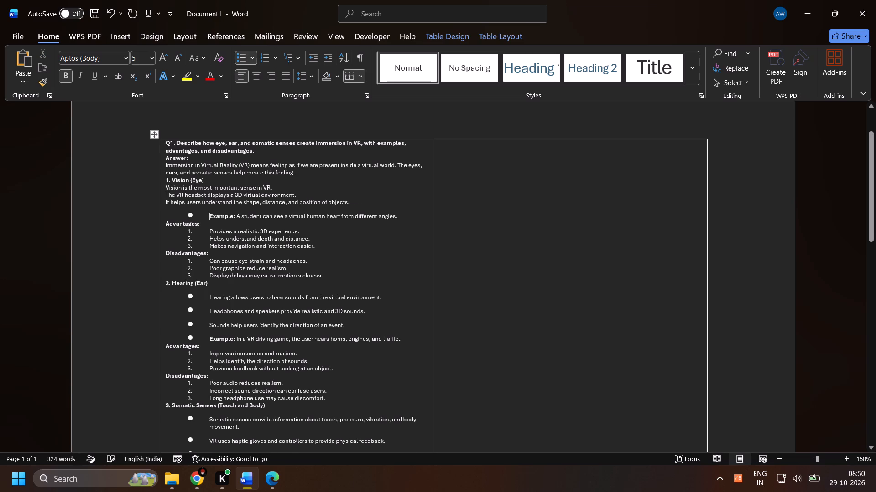
key(BackSpace)
key(BackSpace)
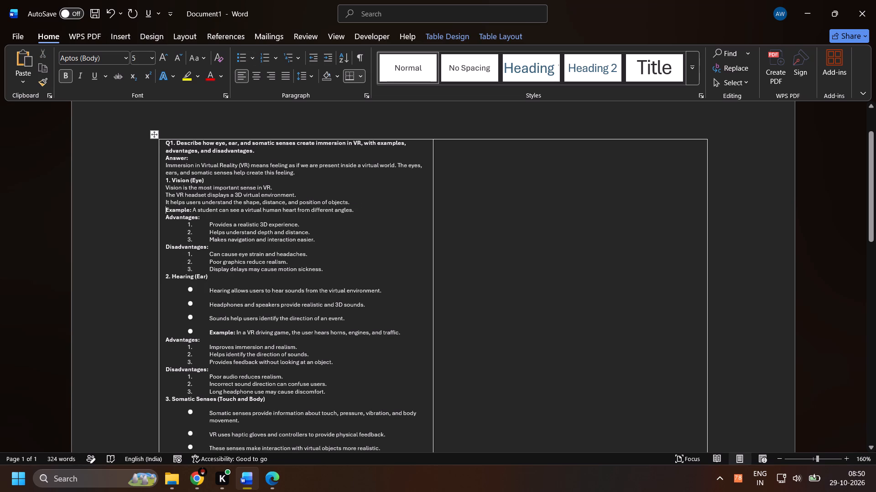
Remove the numbering and indents from the three Vision advantages, joining the first one onto the "Advantages:" line.
click(209, 225)
key(BackSpace)
key(BackSpace)
key(BackSpace)
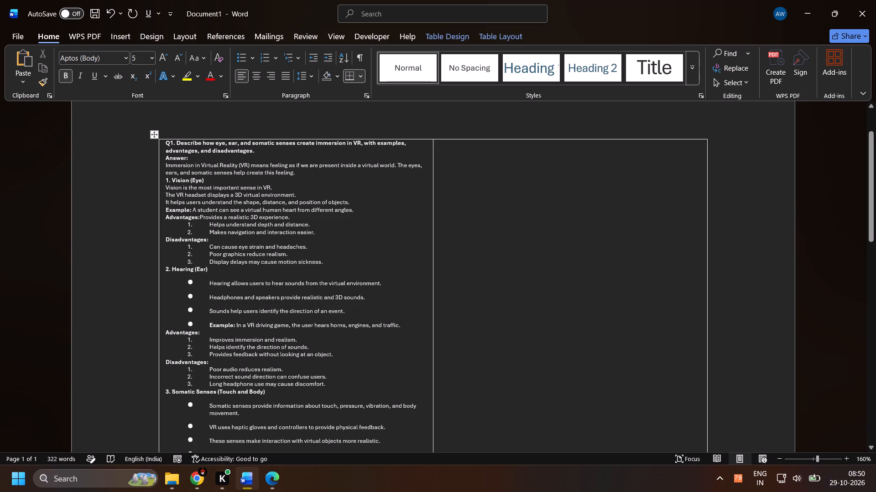
click(208, 227)
key(BackSpace)
key(BackSpace)
click(203, 229)
key(BackSpace)
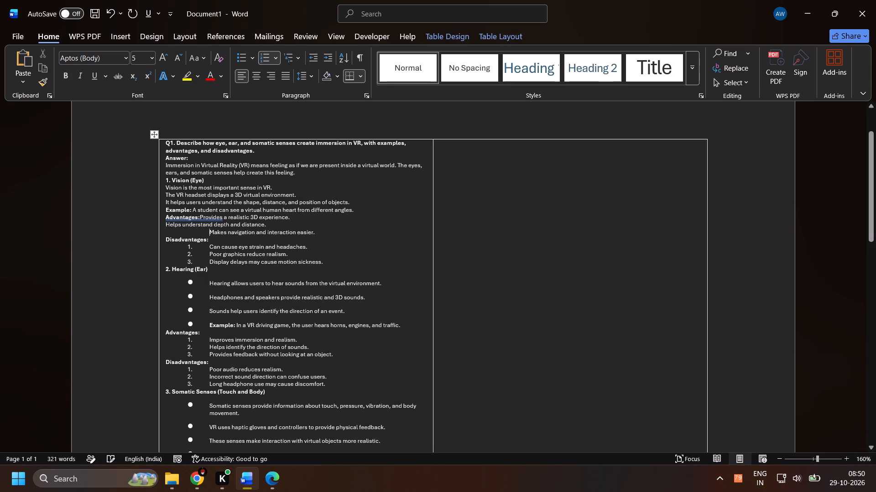
key(BackSpace)
Remove the numbering from the Vision disadvantages, joining the first onto "Disadvantages:" and the third after the second, separated by two spaces.
click(206, 245)
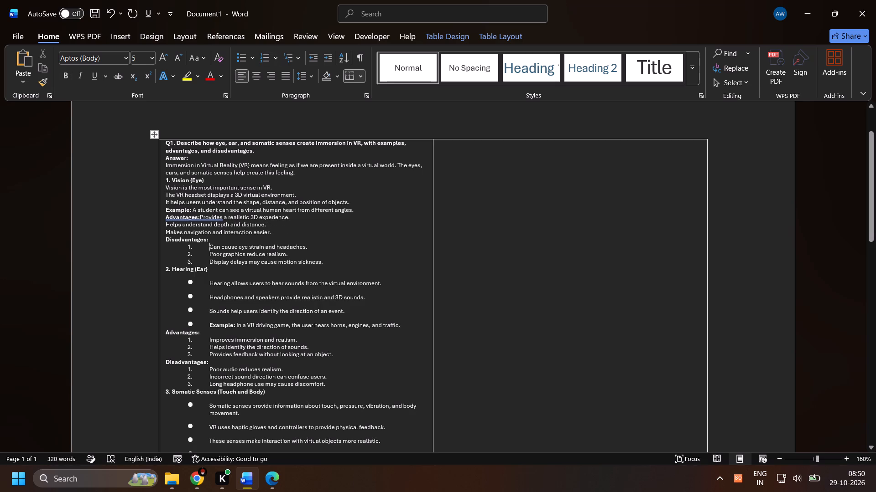
key(BackSpace)
key(BackSpace)
key(BackSpace)
click(209, 247)
key(BackSpace)
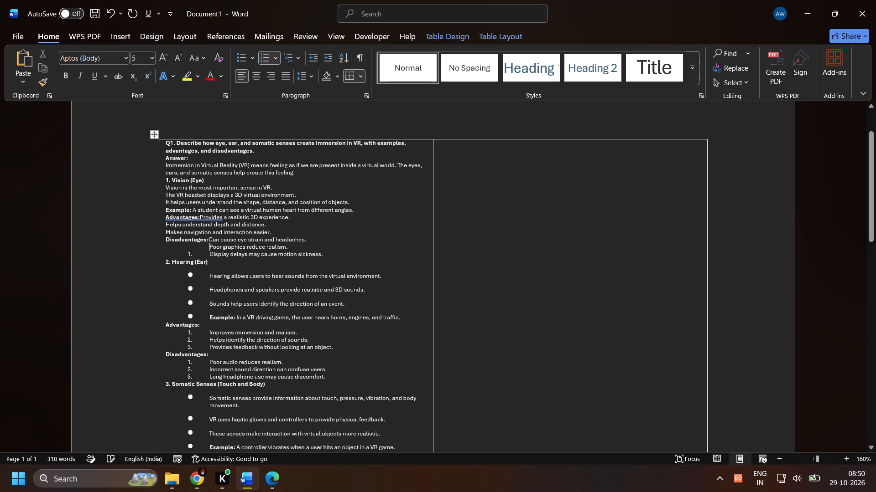
click(203, 247)
key(BackSpace)
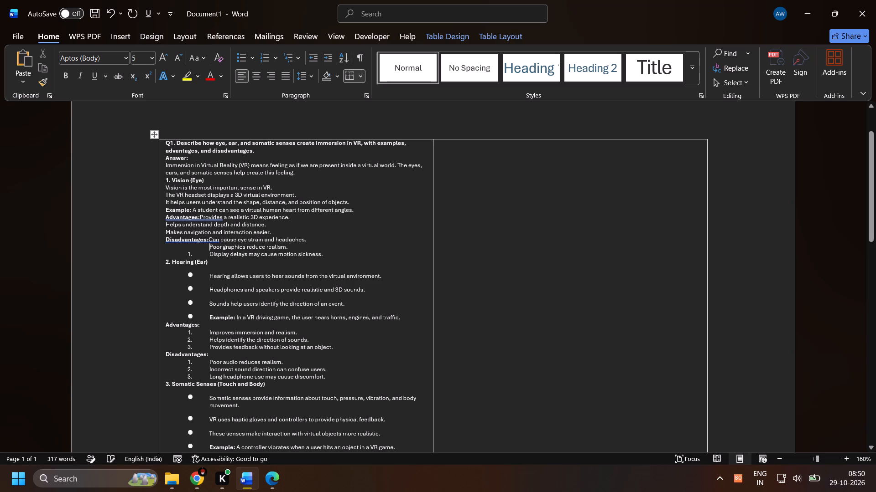
click(206, 253)
key(BackSpace)
key(BackSpace)
key(BackSpace)
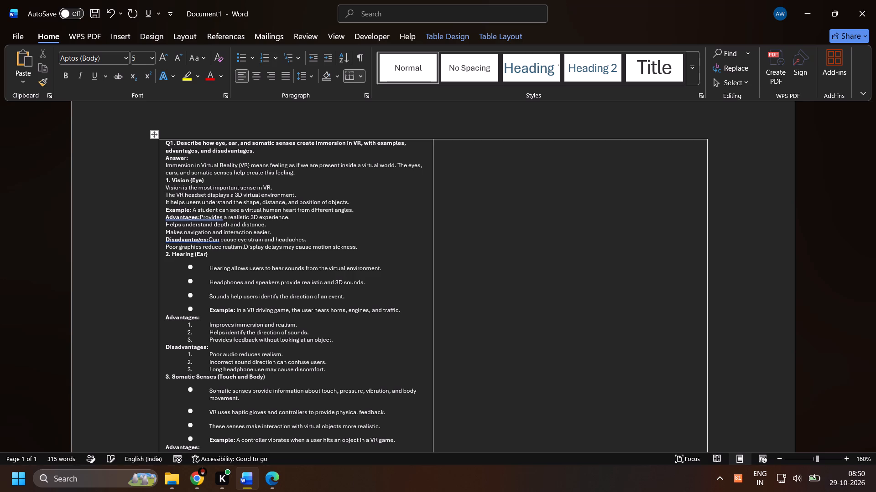
key(space)
key(space)
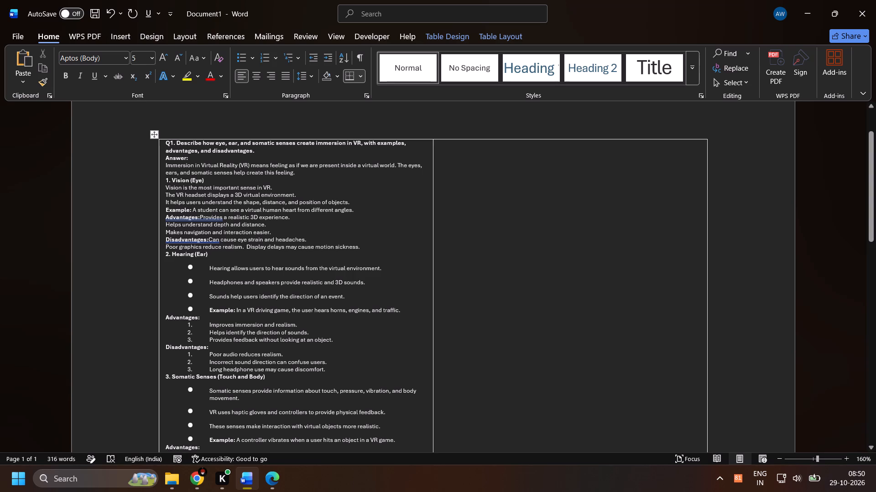
Add a hyphen at the end of the "1. Vision (Eye)" heading.
triple_click(846, 460)
click(846, 460)
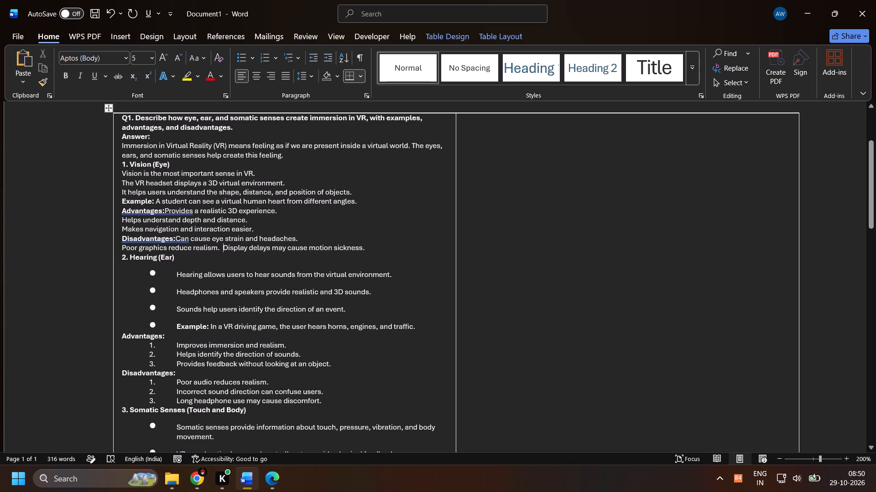
click(172, 167)
key(minus)
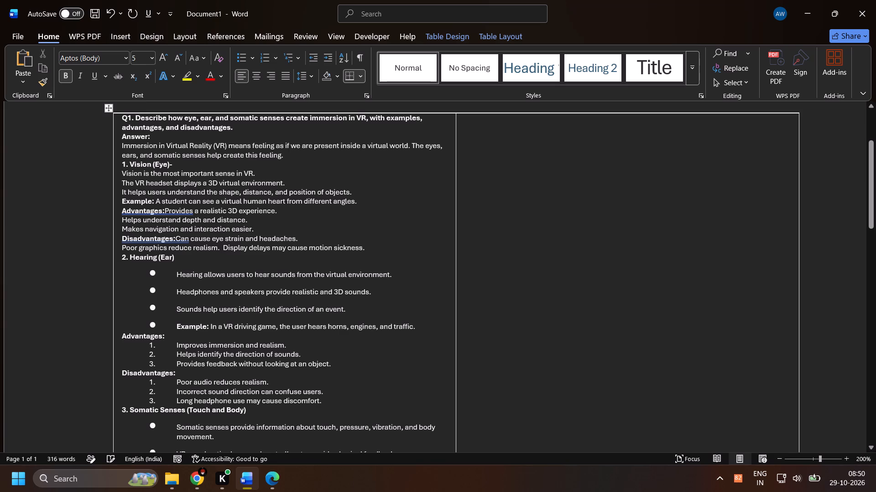
Join "Vision is the most important sense in VR." onto the "1. Vision (Eye)-" heading line, separated by a space.
click(127, 175)
click(121, 175)
click(124, 173)
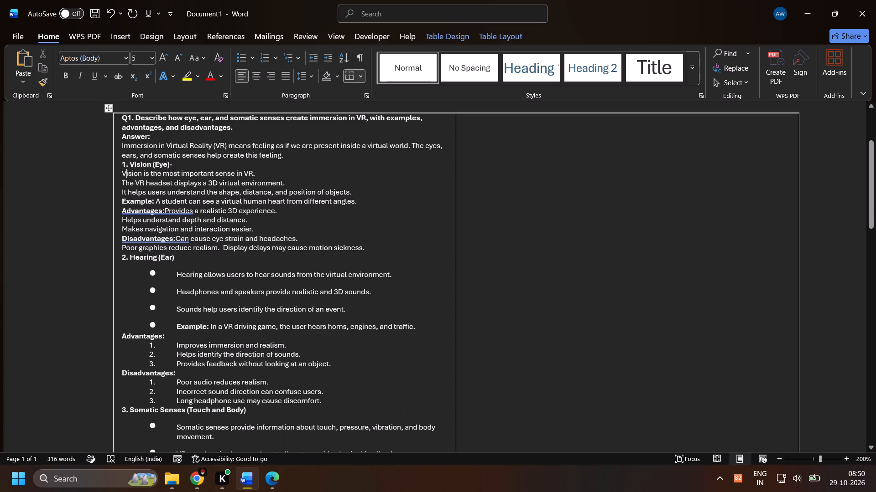
click(124, 172)
click(124, 172)
click(125, 174)
key(Left)
key(BackSpace)
key(space)
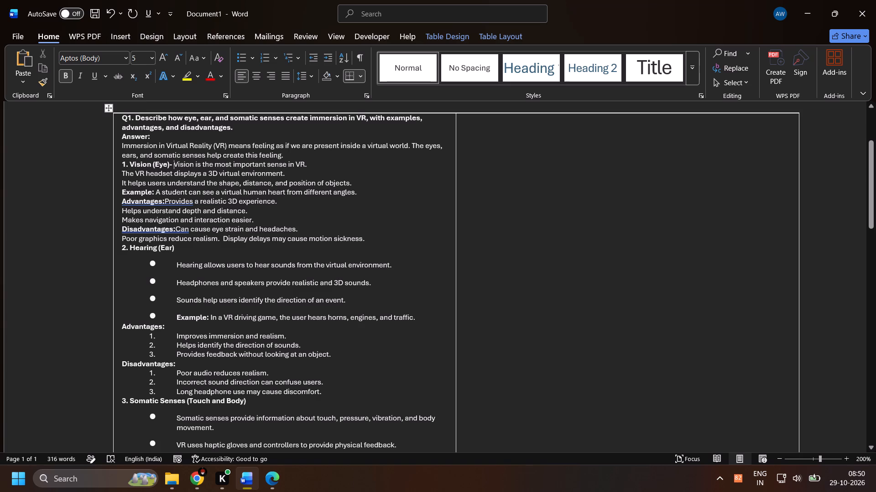
Change the third Vision point's opening "It" to lowercase "it" and join it directly onto the VR headset sentence.
click(123, 146)
click(123, 185)
key(BackSpace)
key(i)
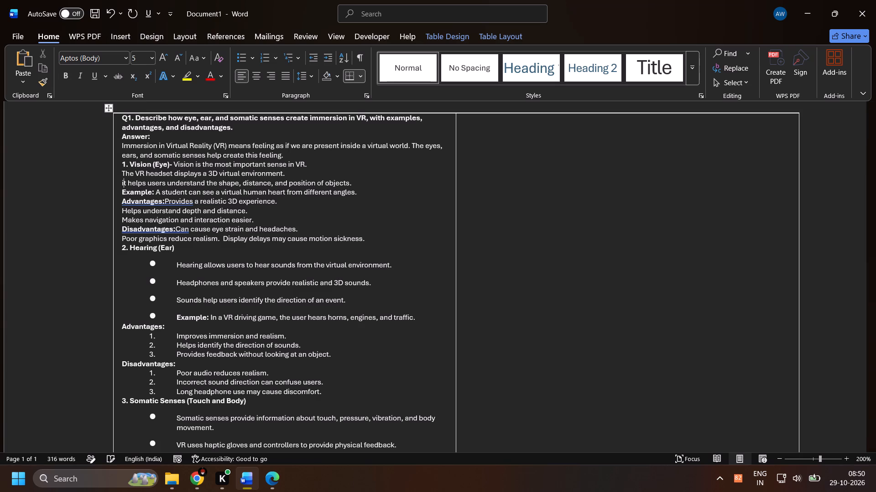
key(Left)
key(BackSpace)
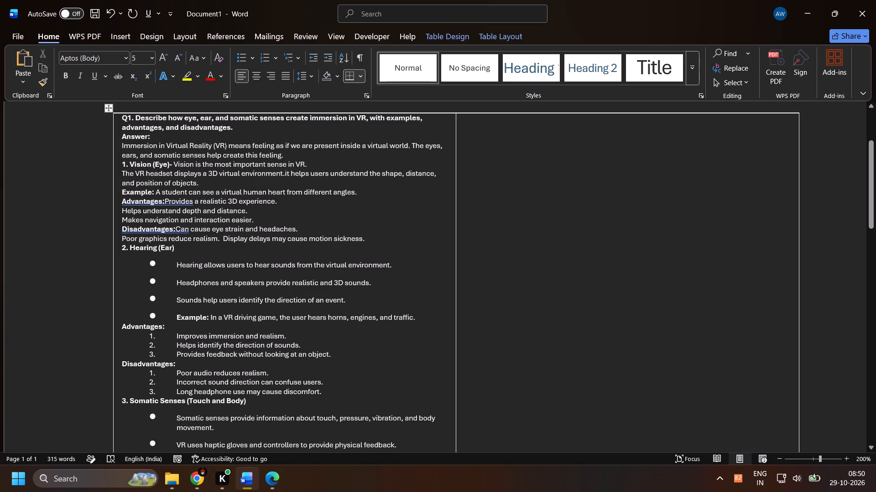
Join the "The VR headset displays" line onto the end of the first Vision sentence, separated by a space.
click(121, 176)
click(128, 174)
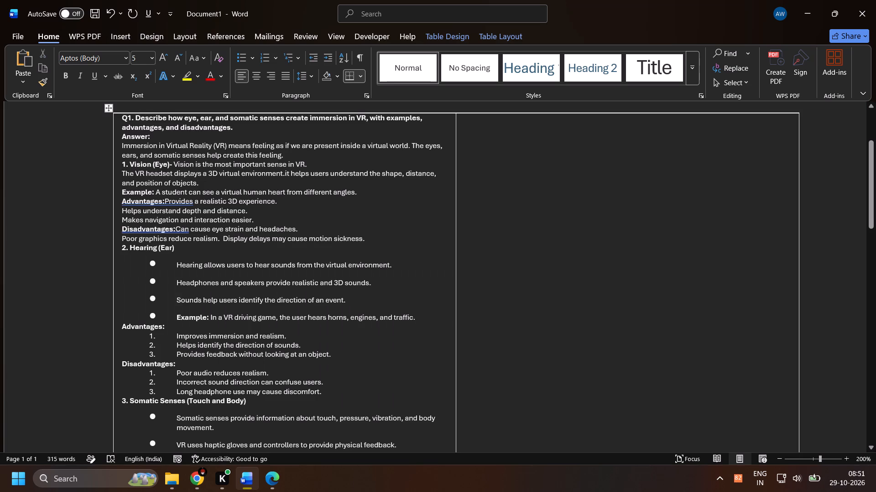
click(130, 173)
key(Left)
key(Left)
key(BackSpace)
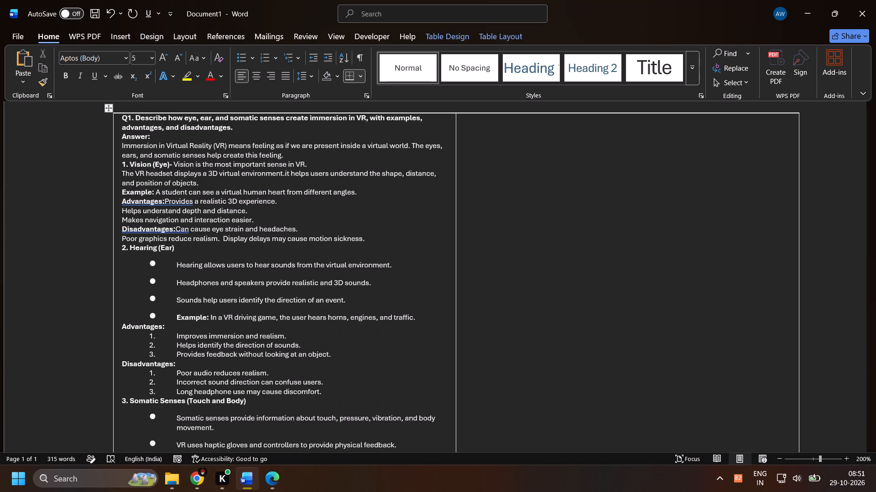
key(space)
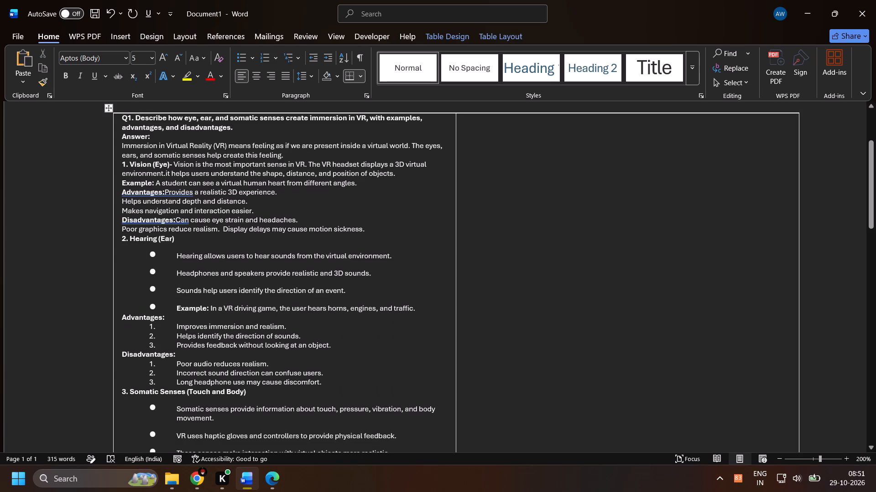
Join the second and third Vision advantages onto the "Advantages:" line, each preceded by a space.
click(125, 199)
key(Left)
key(BackSpace)
key(space)
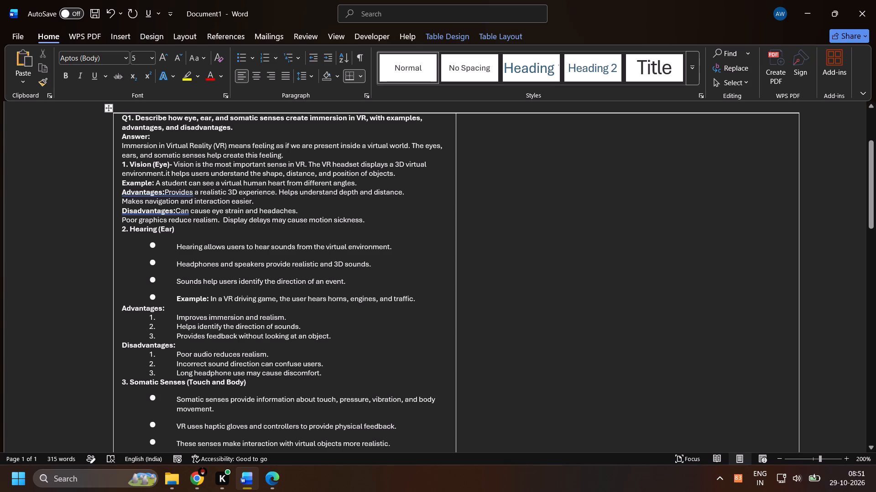
click(123, 208)
click(123, 202)
key(BackSpace)
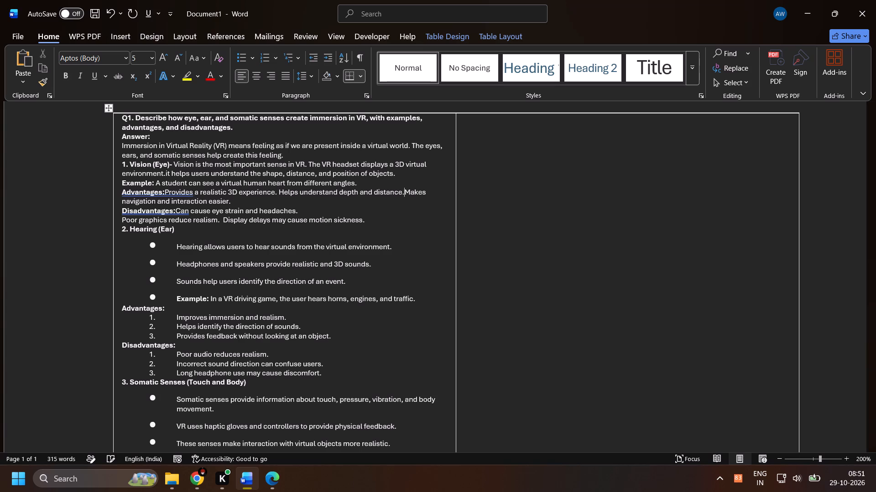
key(space)
Join the Vision "Disadvantages:" line onto the end of the advantages, separated by a space, and delete the extra space before "Display delays".
click(124, 209)
key(BackSpace)
key(space)
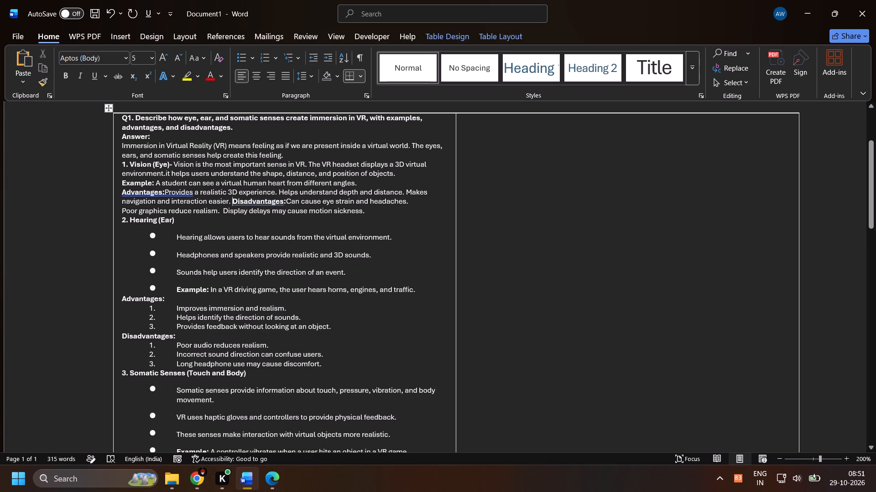
click(224, 211)
key(BackSpace)
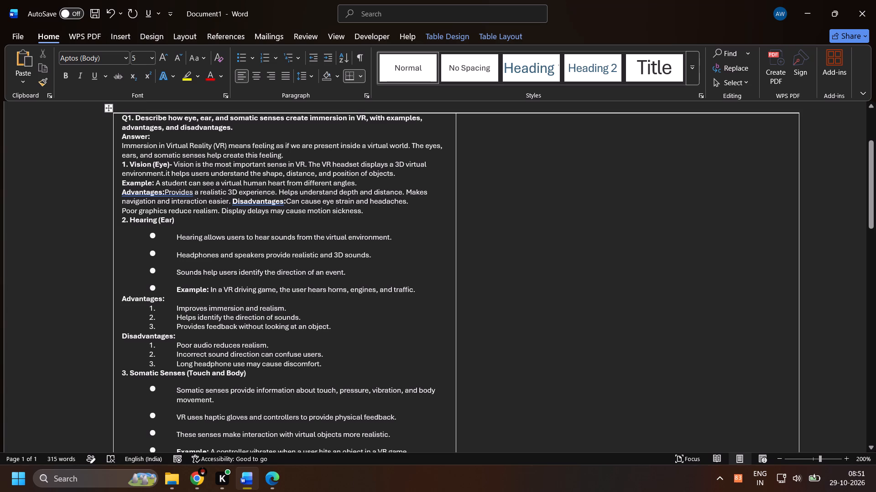
Remove the first Hearing point's bullet and indent, joining it onto the "2. Hearing (Ear)" heading with a colon between them.
click(179, 237)
key(BackSpace)
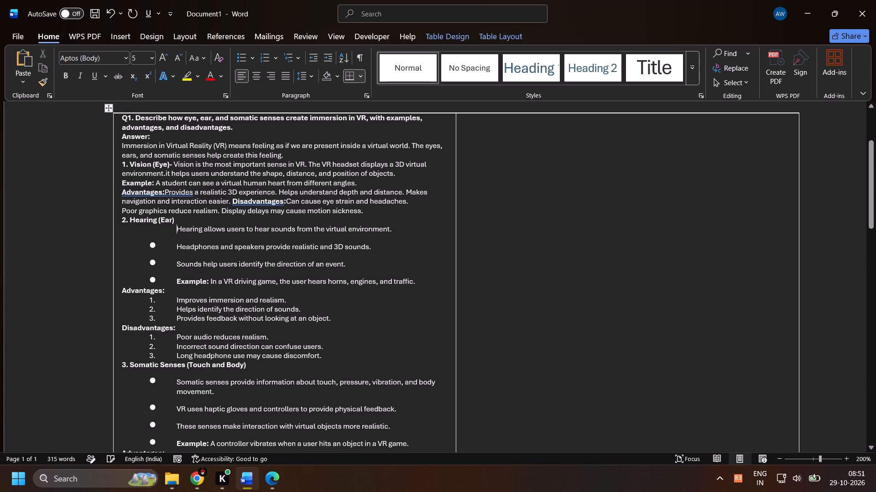
key(BackSpace)
key(minus)
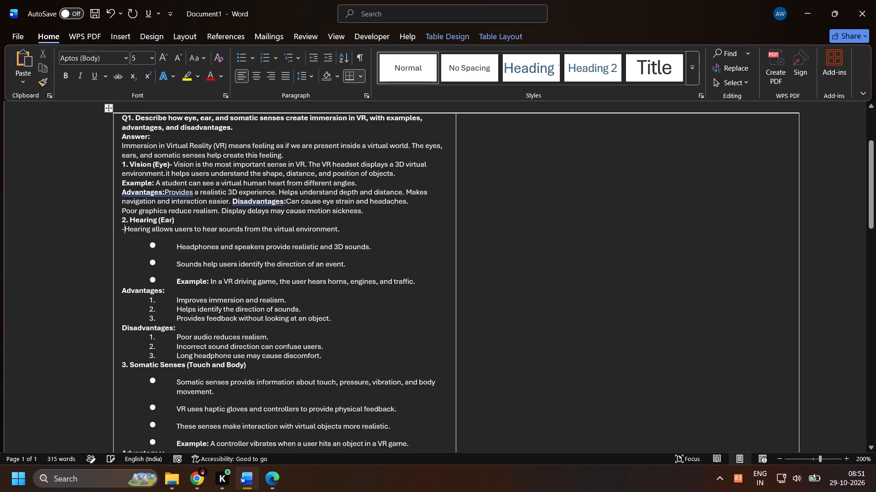
key(BackSpace)
key(BackSpace)
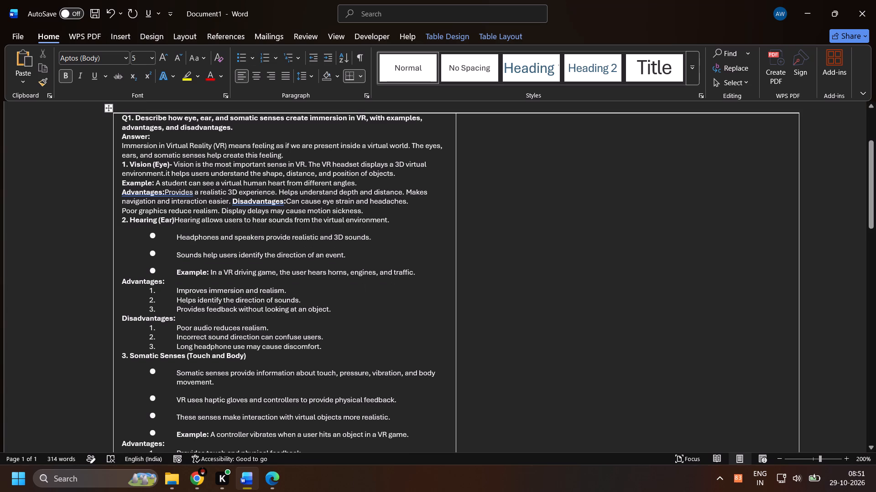
key(shift+colon)
Remove the bullets and indents from the second and third Hearing points, joining the third directly onto the second.
click(176, 240)
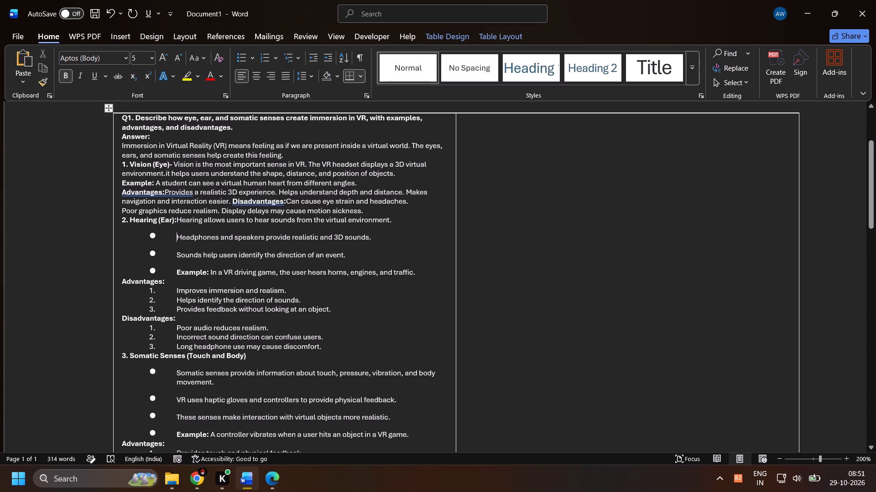
key(BackSpace)
key(BackSpace)
click(177, 244)
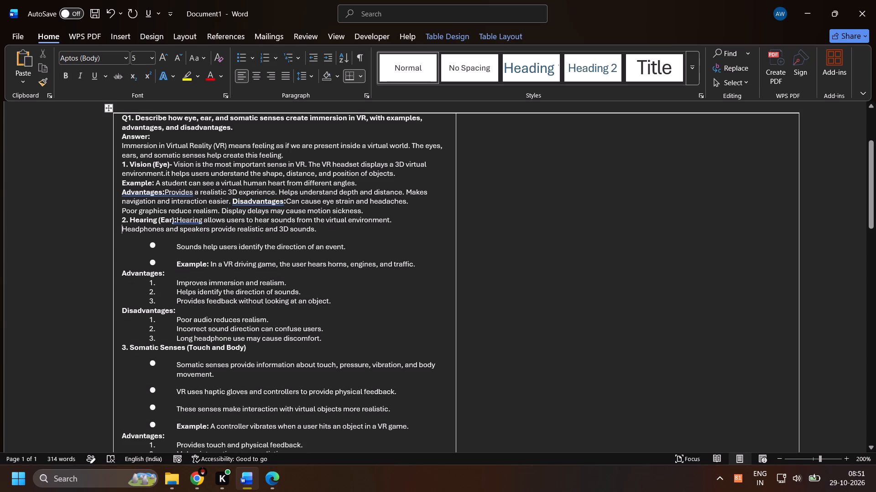
key(BackSpace)
key(BackSpace)
key(BackSpace)
Remove the bullet and indent from the Hearing Example and join it after "direction of an event." with a space.
click(176, 250)
key(BackSpace)
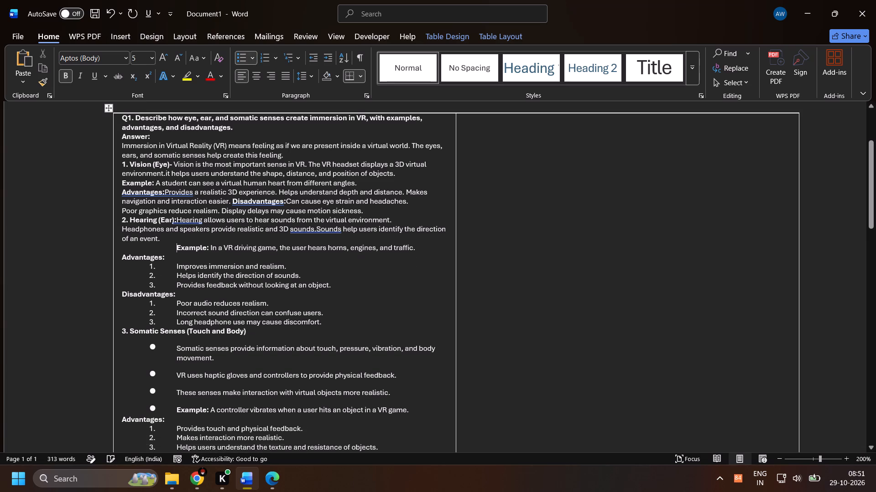
key(BackSpace)
key(BackSpace)
key(space)
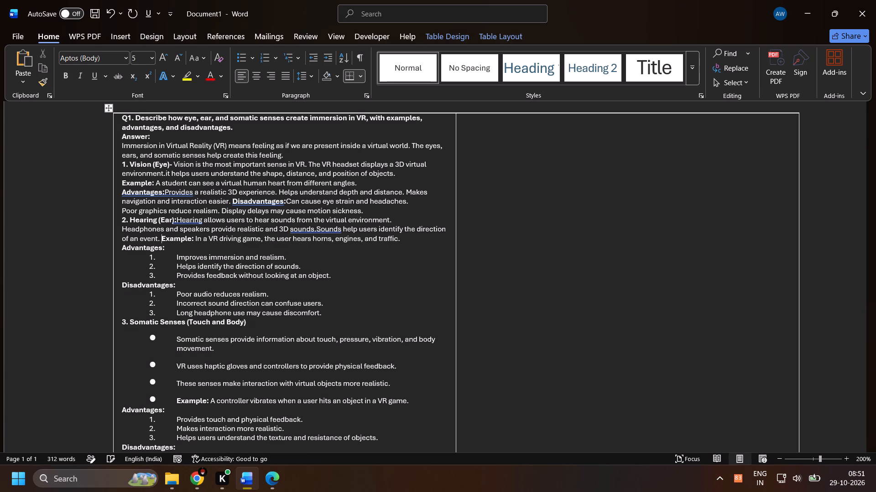
Remove the first Hearing advantage's numbering and indent, joining it directly onto "Advantages:" and retyping the initial letter as "i".
click(177, 257)
key(BackSpace)
key(BackSpace)
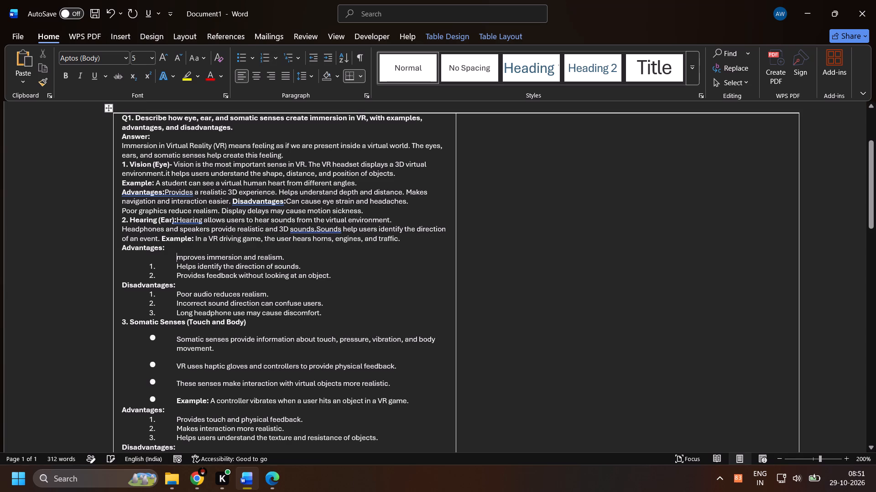
key(BackSpace)
key(BackSpace)
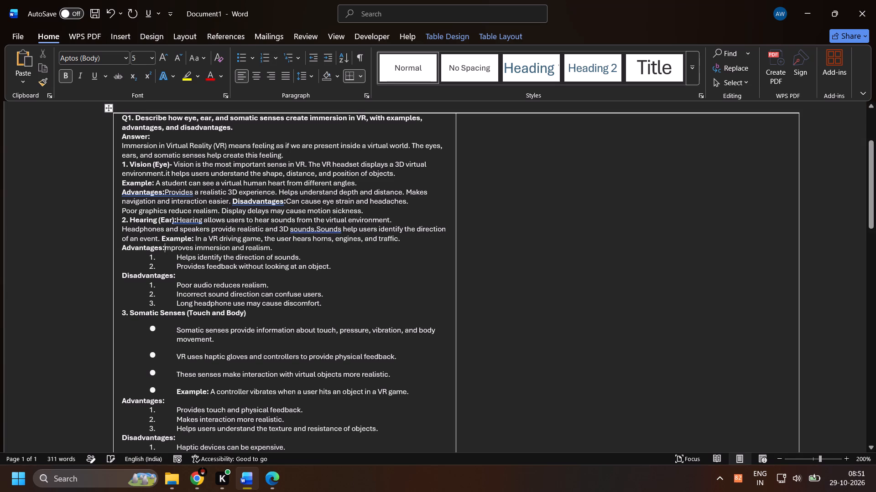
key(i)
Remove numbering and indents from the second and third Hearing advantages, joining the second onto the "Advantages:" line with a space.
click(177, 262)
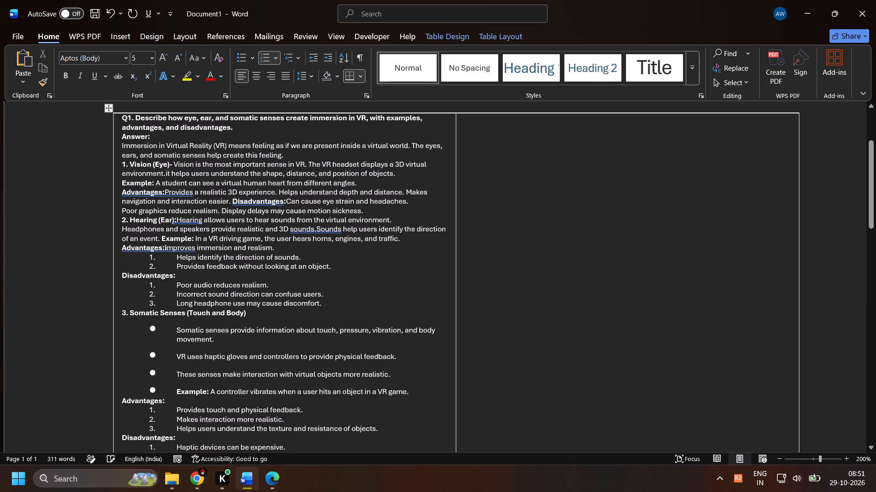
click(176, 258)
key(BackSpace)
key(BackSpace)
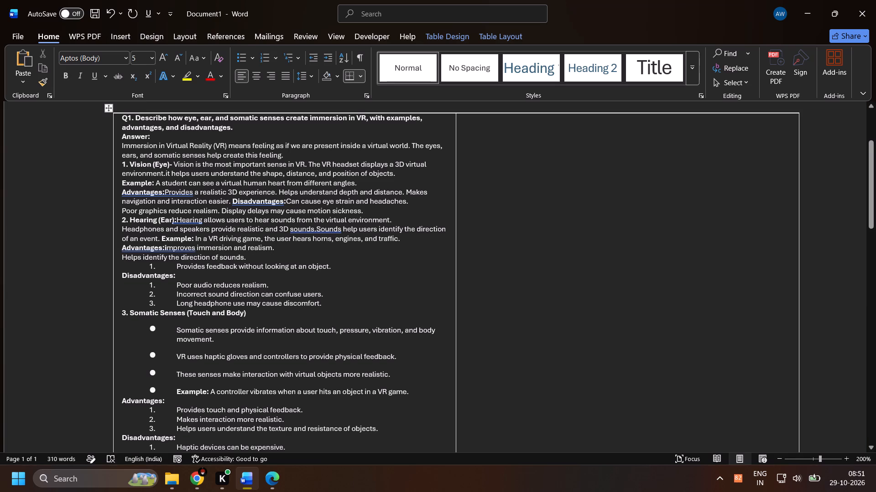
click(176, 263)
key(BackSpace)
click(124, 255)
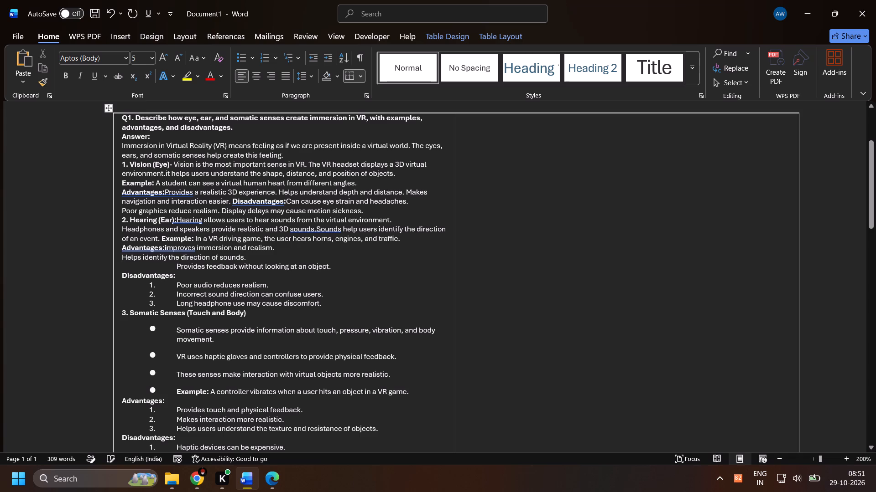
key(BackSpace)
key(space)
click(175, 256)
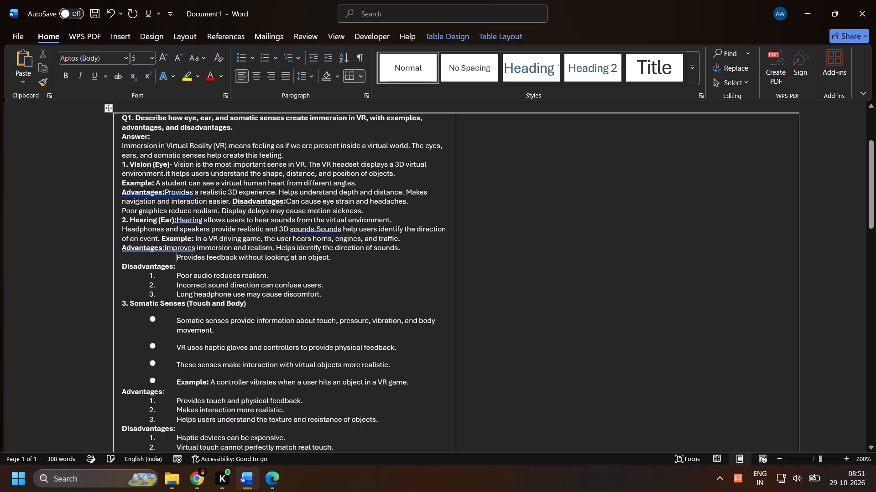
key(BackSpace)
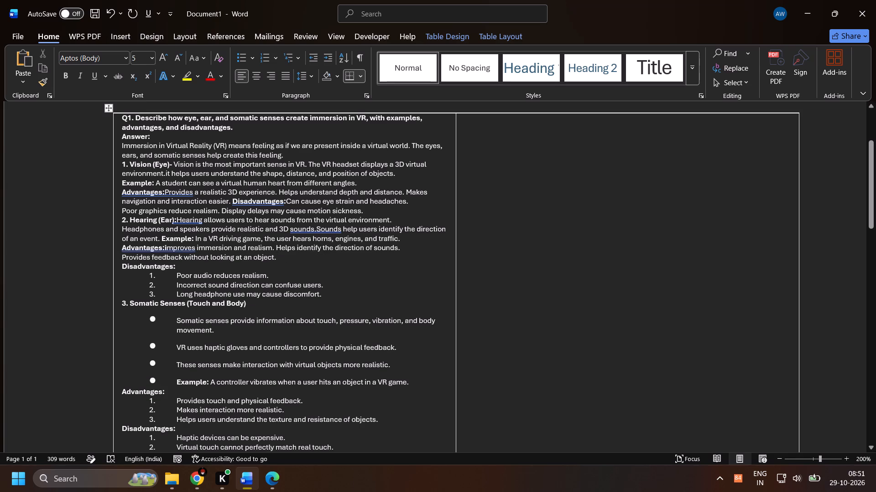
Remove numbering and indents from the three Hearing disadvantages, joining the first two directly onto the "Disadvantages:" line.
click(177, 277)
key(BackSpace)
key(BackSpace)
key(BackSpace)
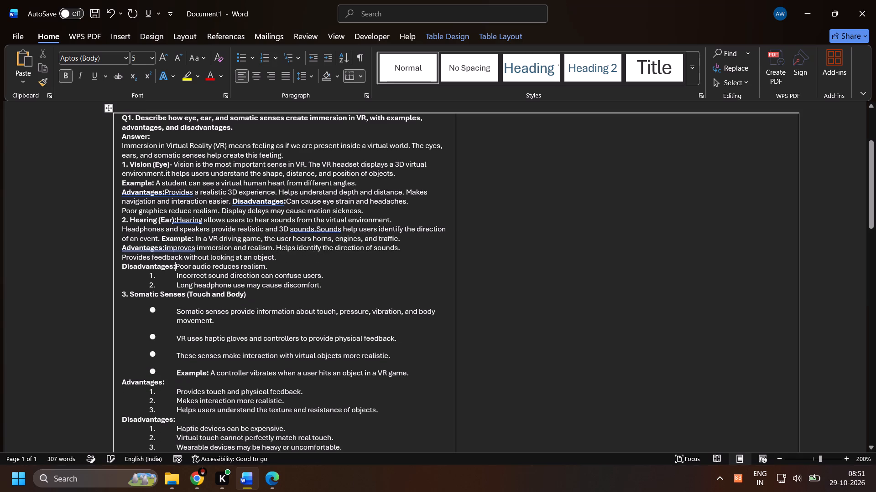
click(176, 275)
key(BackSpace)
key(BackSpace)
key(BackSpace)
click(172, 274)
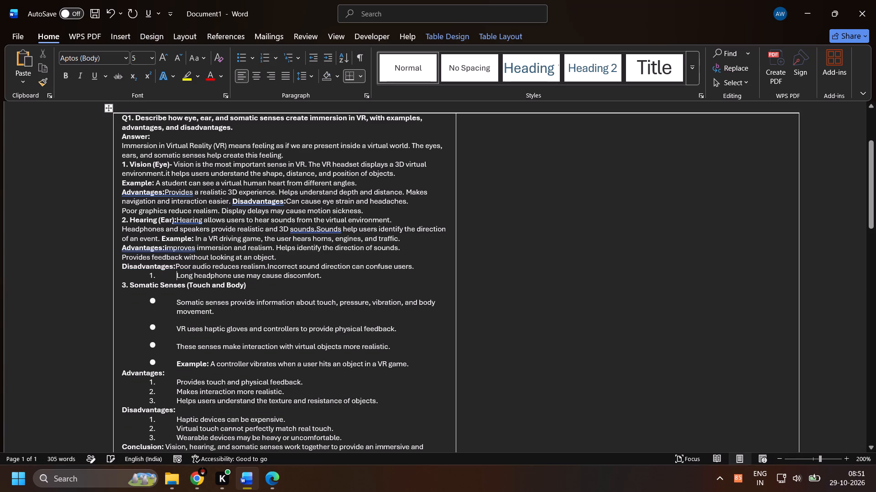
key(BackSpace)
key(BackSpace)
Join the Hearing "Disadvantages:" line directly onto the end of "Provides feedback without looking at an object.".
click(128, 265)
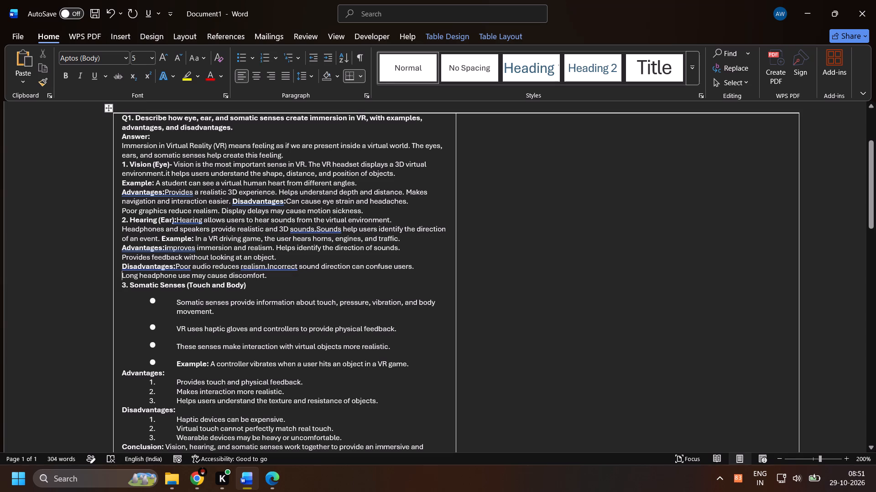
key(Left)
key(BackSpace)
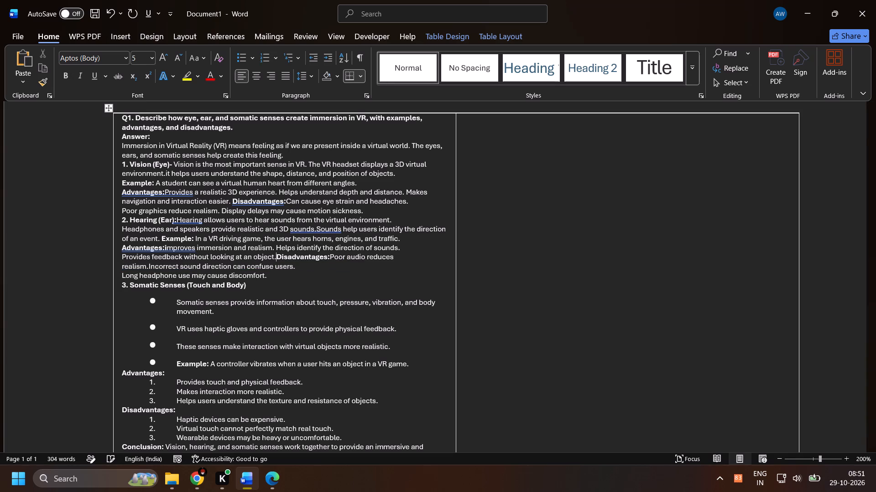
Join "Long headphone use may cause discomfort." onto the end of the preceding Hearing disadvantages line with a space.
click(121, 279)
click(123, 277)
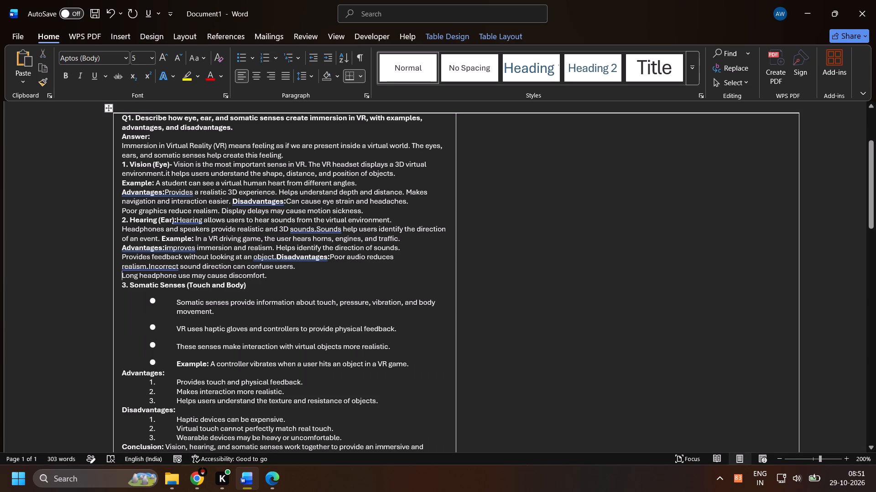
click(124, 273)
click(124, 274)
key(Left)
key(BackSpace)
key(space)
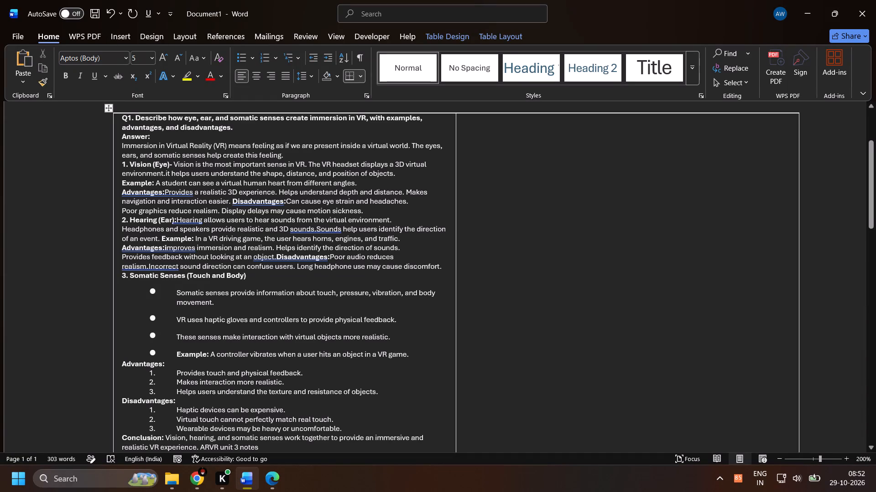
Remove the first Somatic Senses bullet and join its sentence onto the "3. Somatic Senses (Touch and Body)" heading with a hyphen.
click(174, 295)
key(BackSpace)
key(BackSpace)
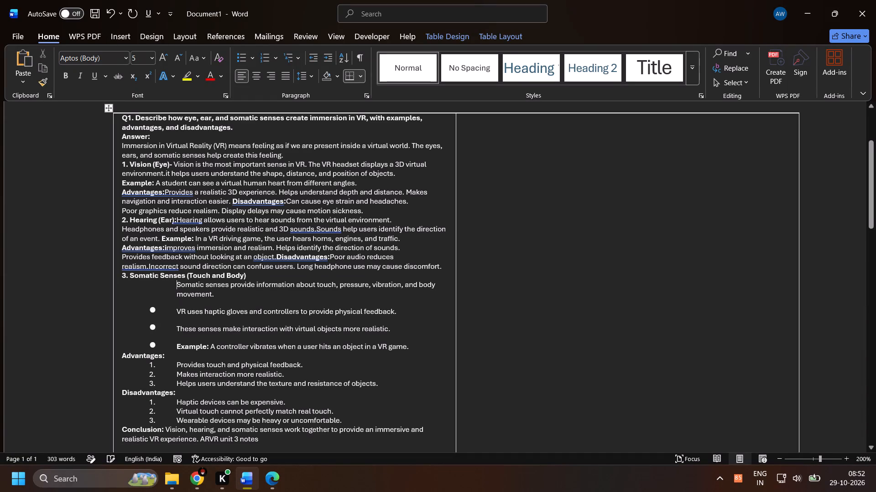
key(BackSpace)
key(minus)
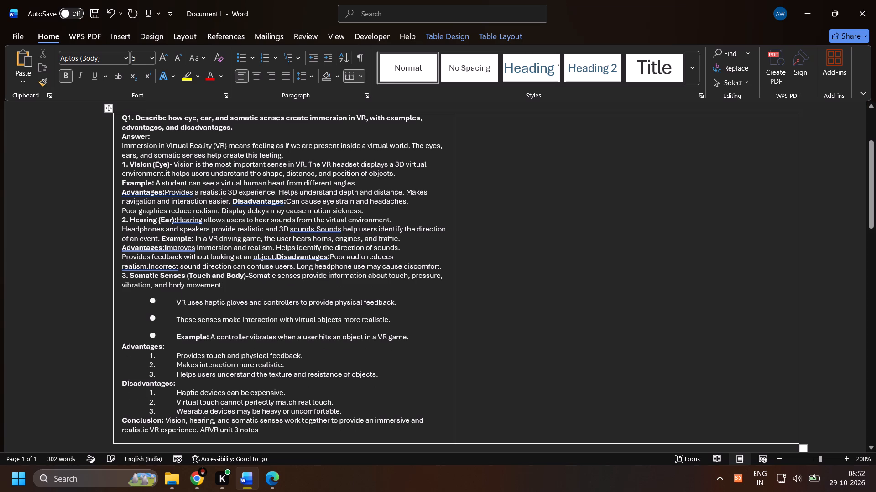
Remove the remaining three Somatic Senses bullets, joining the VR gloves sentence with a space and "Example:" directly after the third sentence.
click(175, 302)
key(BackSpace)
key(BackSpace)
key(BackSpace)
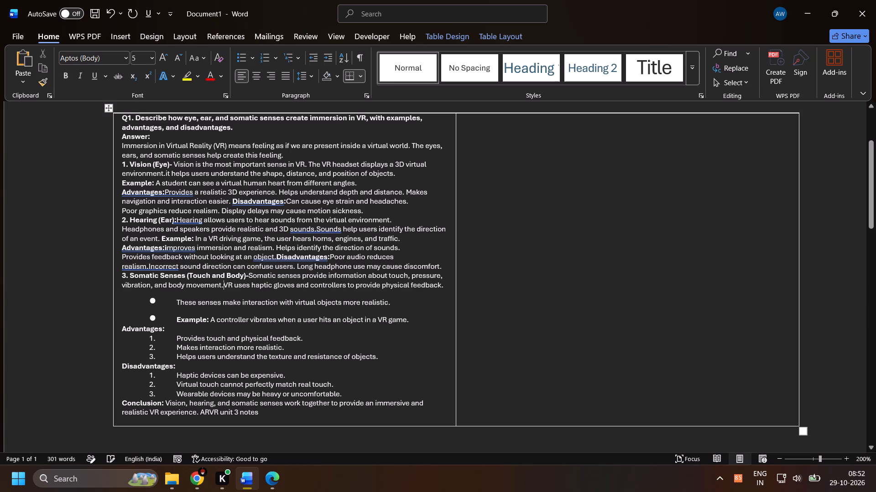
key(space)
click(178, 301)
key(BackSpace)
key(BackSpace)
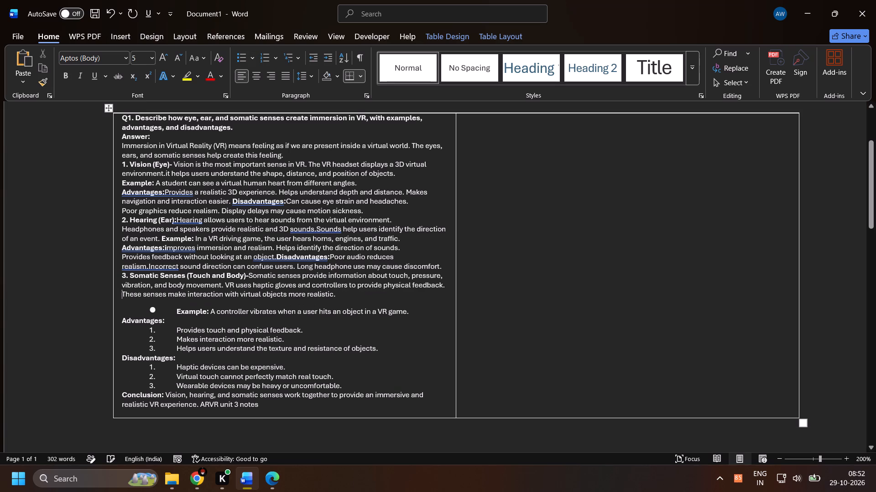
click(173, 307)
key(BackSpace)
key(BackSpace)
key(BackSpace)
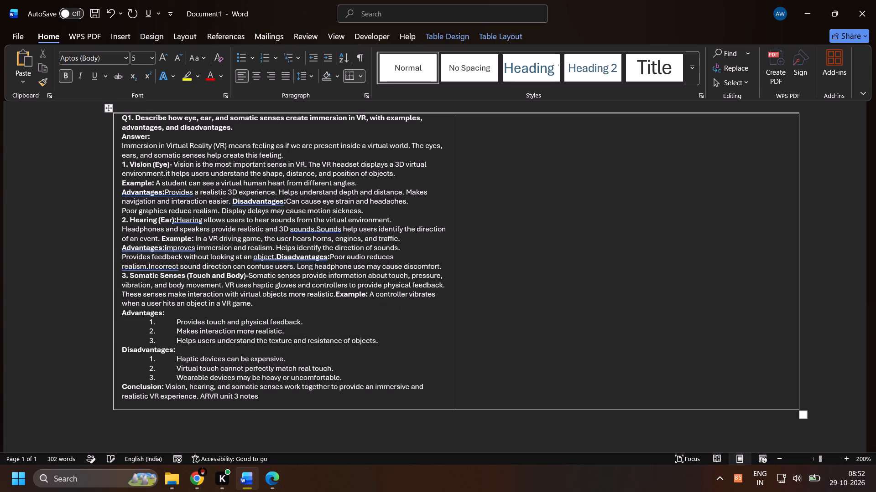
Remove numbering and indents from the three Somatic advantages, joining the first directly onto "Advantages:" and the second after a space.
click(180, 323)
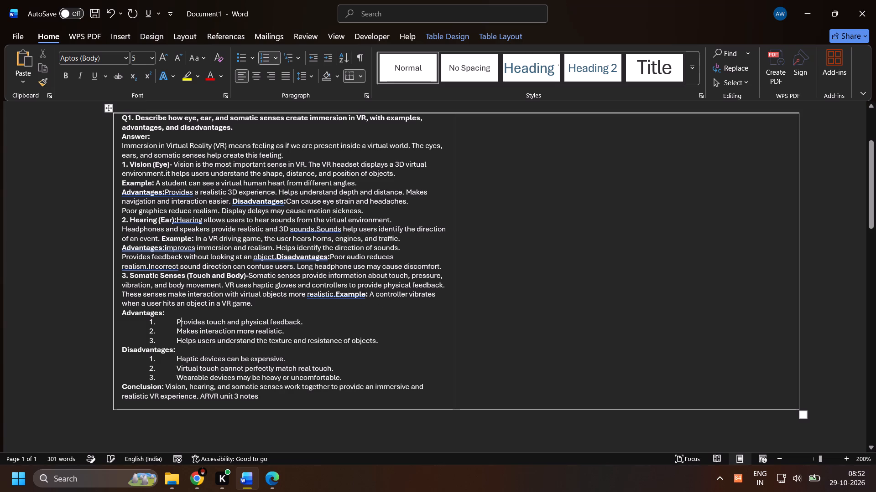
click(176, 323)
key(BackSpace)
key(BackSpace)
key(BackSpace)
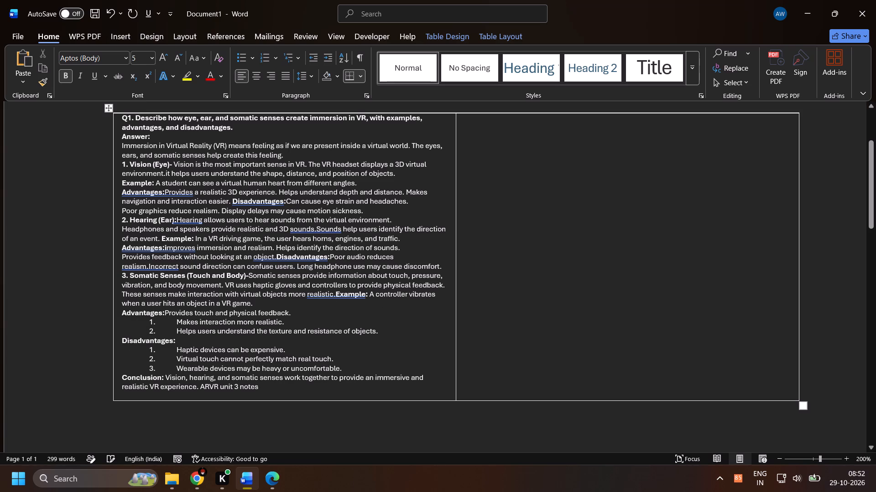
click(171, 322)
key(BackSpace)
key(BackSpace)
key(BackSpace)
key(space)
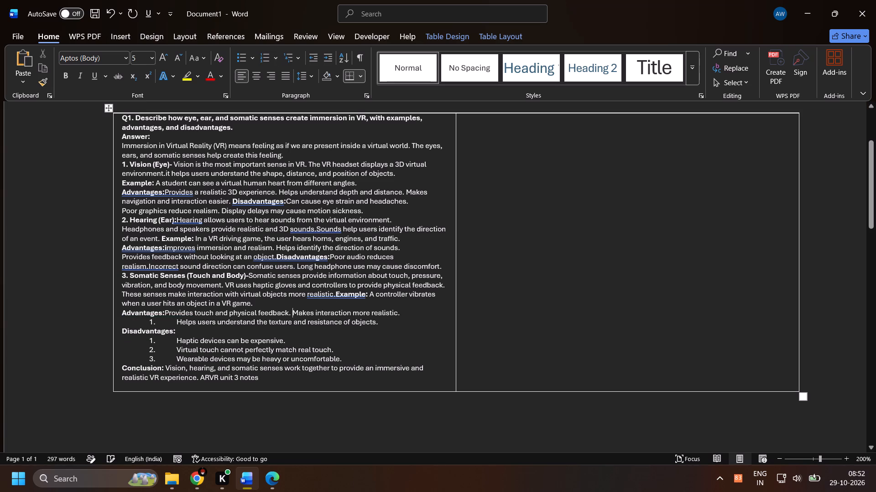
click(174, 322)
key(BackSpace)
key(BackSpace)
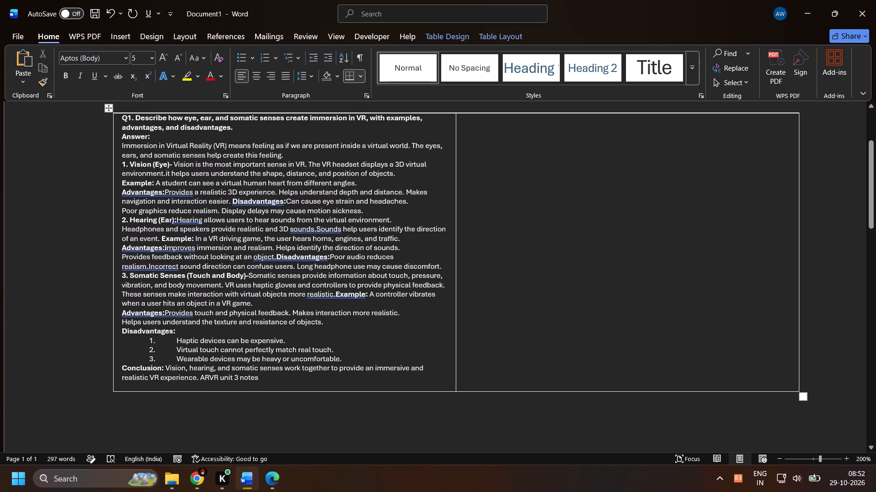
Remove numbering and indents from the three Somatic disadvantages, joining the first two directly onto the "Disadvantages:" line.
click(177, 340)
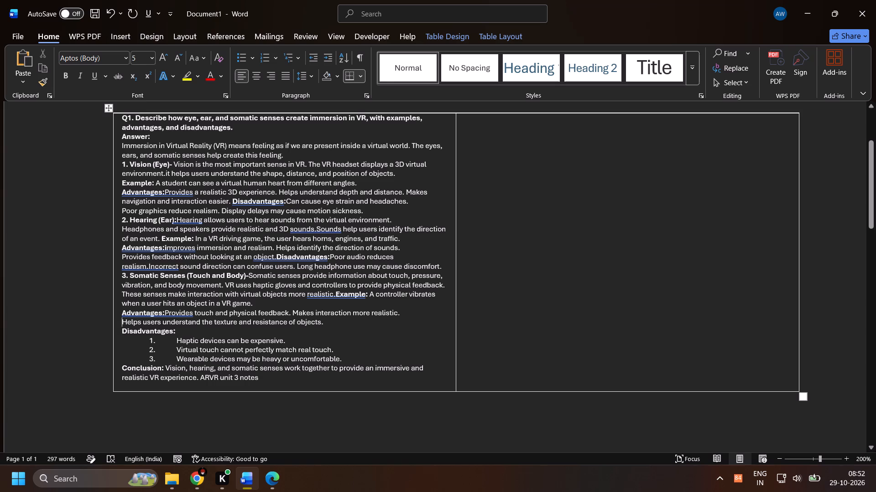
key(BackSpace)
key(BackSpace)
key(BackSpace)
click(176, 340)
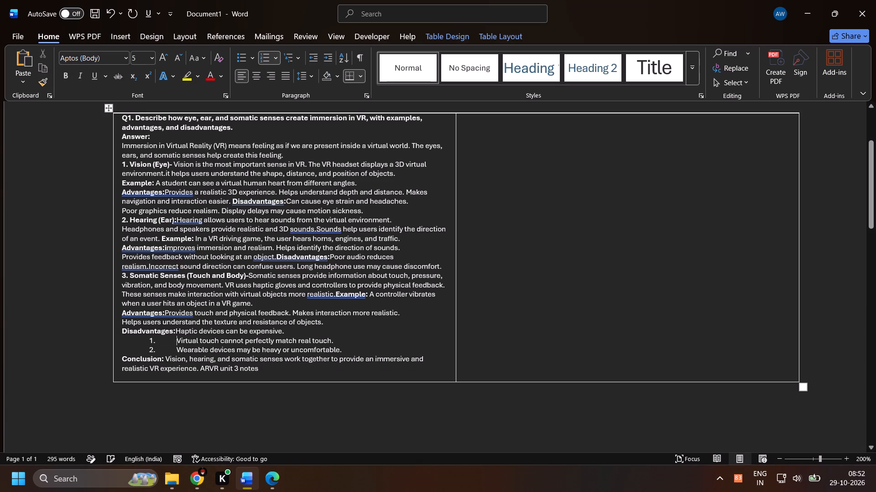
key(BackSpace)
key(BackSpace)
key(BackSpace)
click(176, 341)
key(BackSpace)
key(BackSpace)
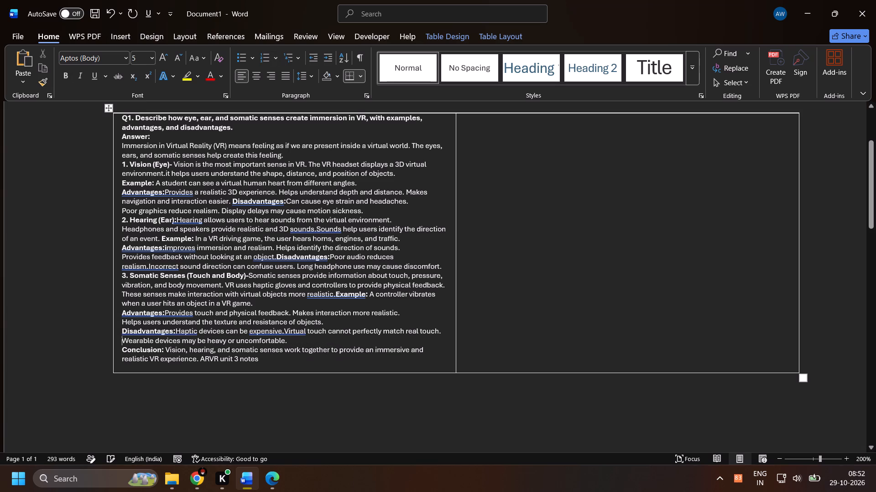
Delete the Q1 conclusion paragraph, including the trailing "ARVR unit 3 notes" text.
drag(273, 363, 220, 354)
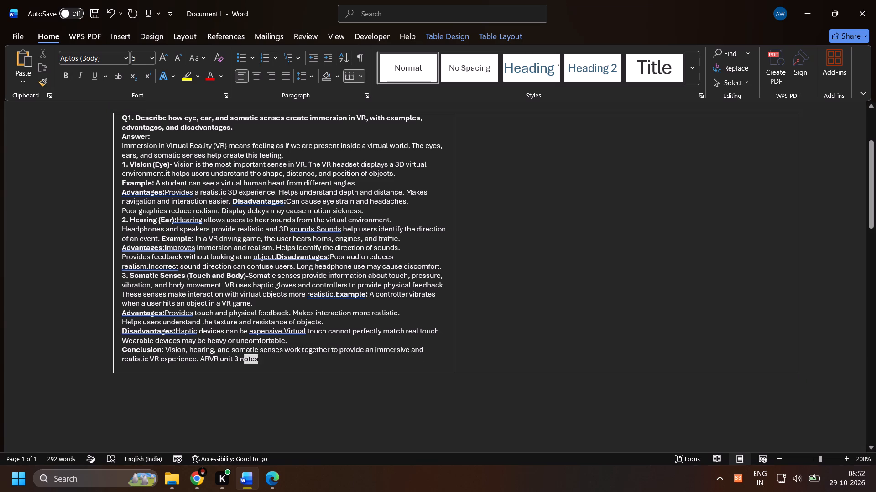
drag(220, 354, 104, 354)
key(BackSpace)
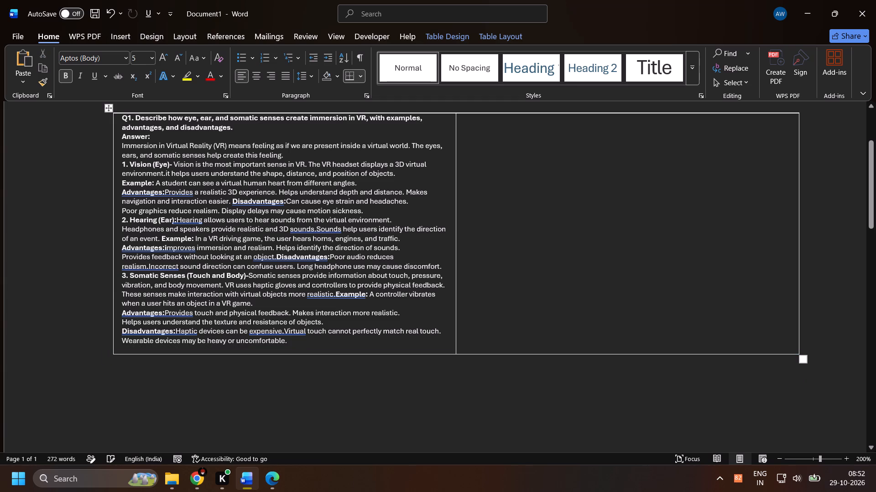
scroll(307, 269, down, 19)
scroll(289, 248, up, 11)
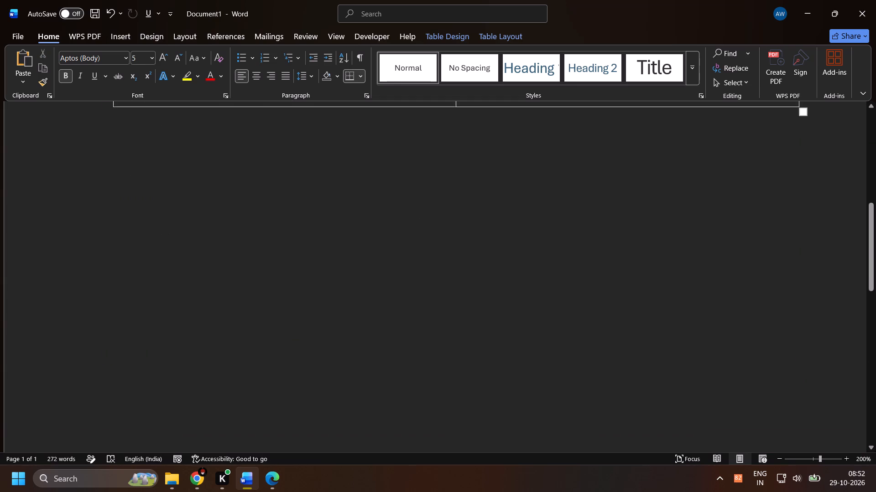
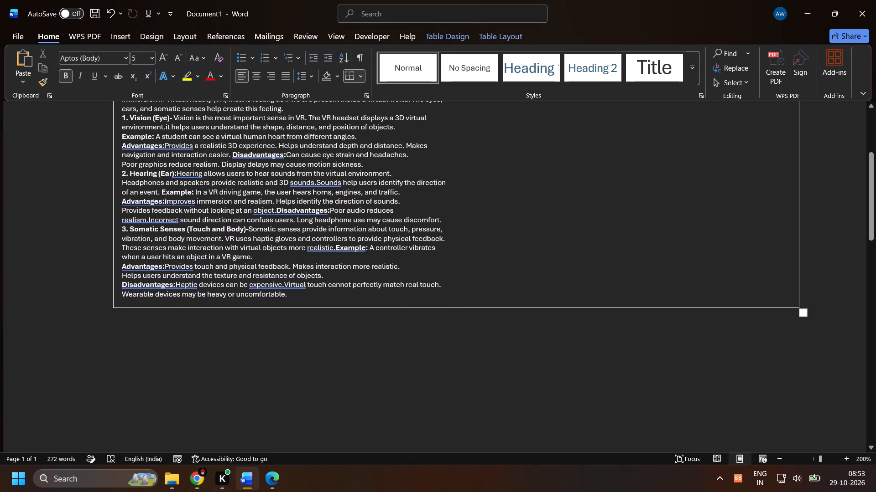
Paste the copied Q2 sensor hardware answer below the Q1 answer in the table's first column.
key(ctrl+v)
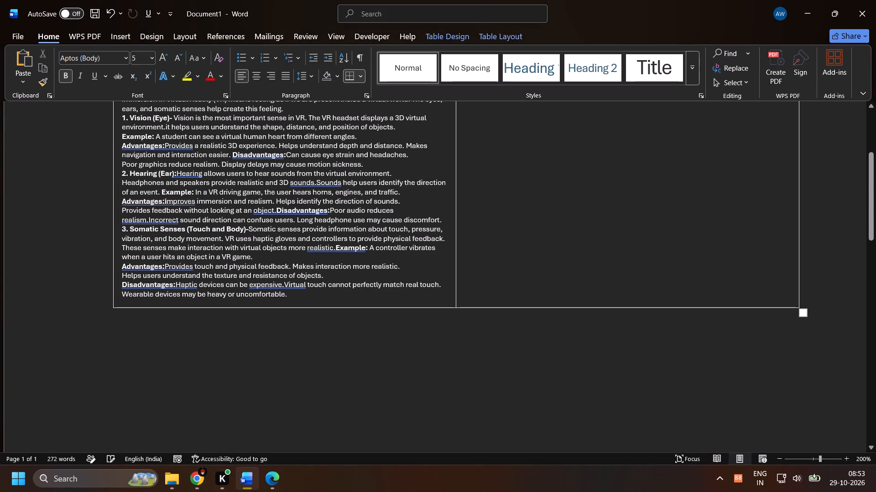
scroll(174, 357, up, 9)
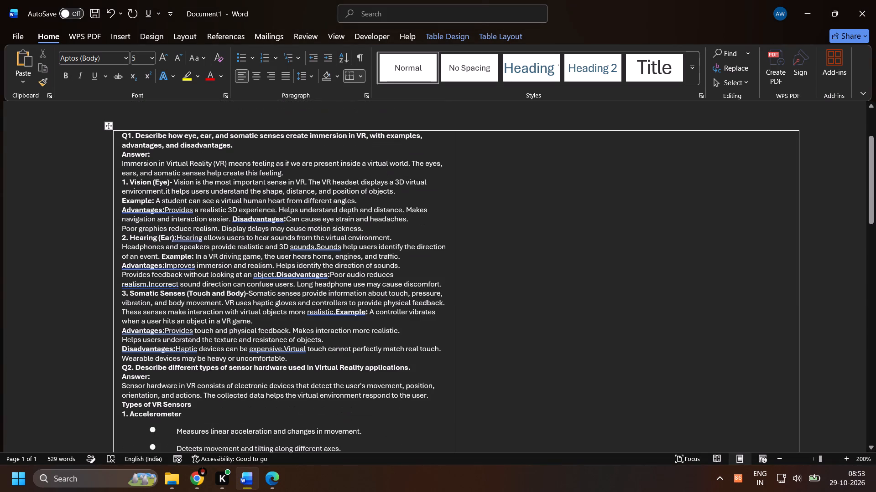
scroll(151, 201, down, 3)
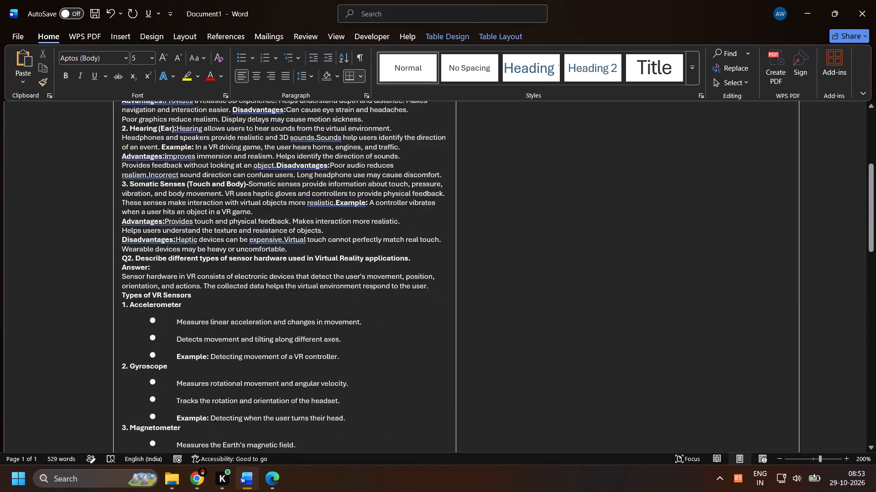
scroll(151, 201, down, 3)
scroll(167, 247, up, 5)
scroll(173, 283, down, 1)
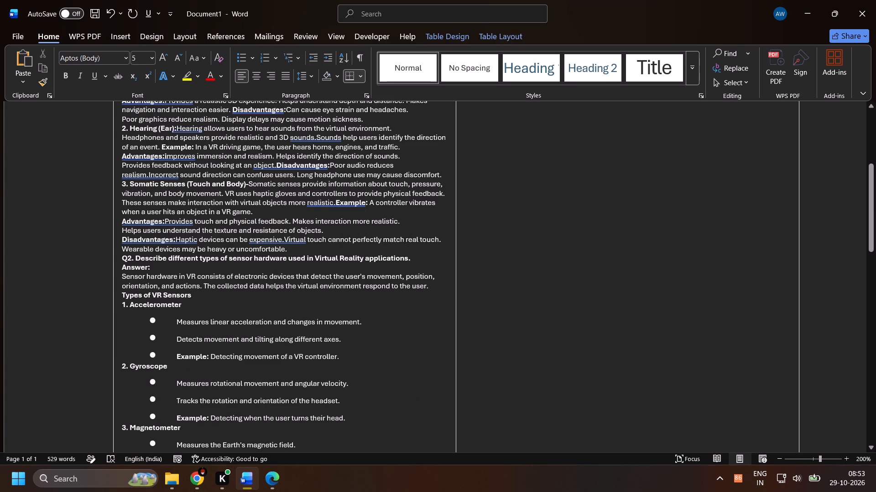
Remove bold from the two-line Q1 question heading.
scroll(203, 232, up, 4)
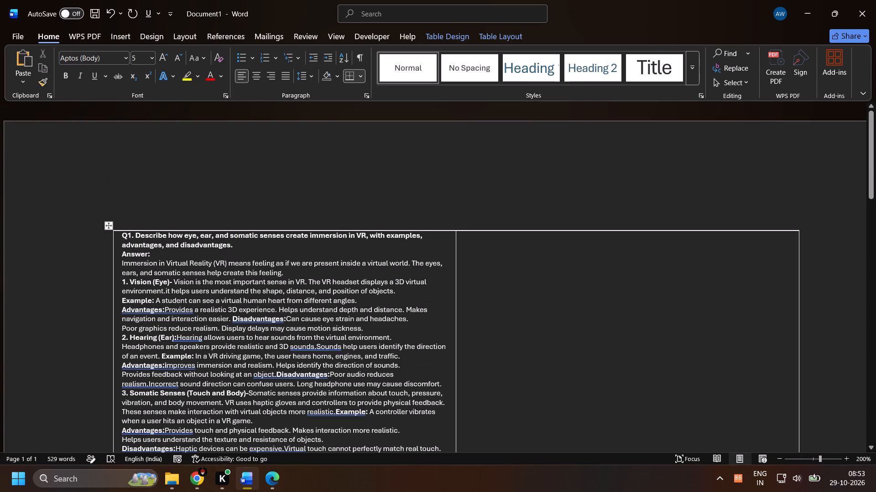
drag(262, 247, 125, 229)
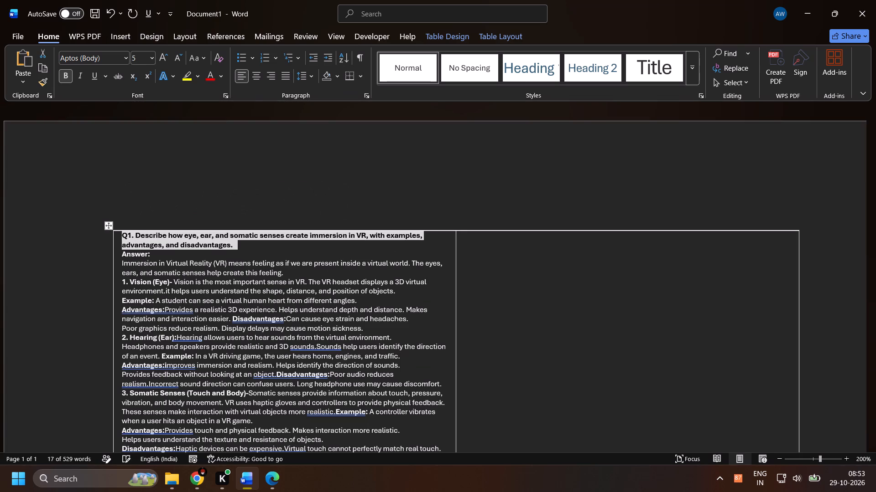
click(68, 74)
click(185, 262)
Replace the "Answer:" line under Q1 with "--" directly before the paragraph starting "Immersion in Virtual Reality".
scroll(172, 264, down, 1)
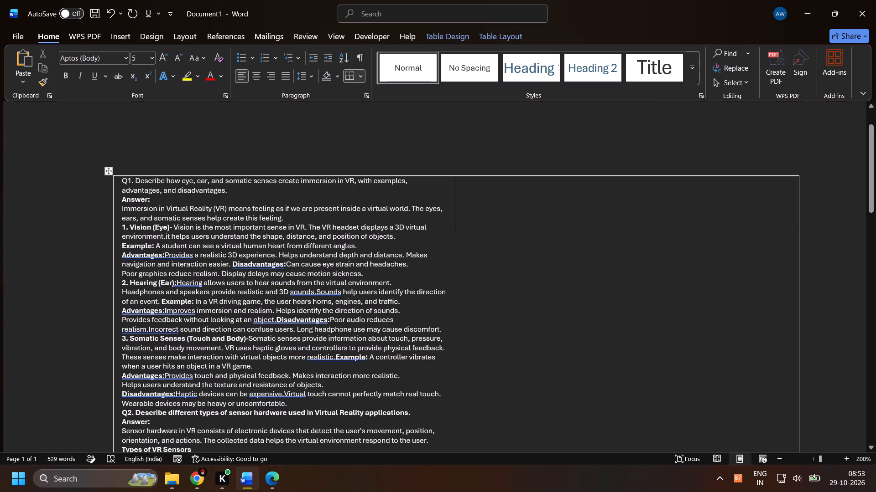
drag(153, 199, 108, 197)
key(BackSpace)
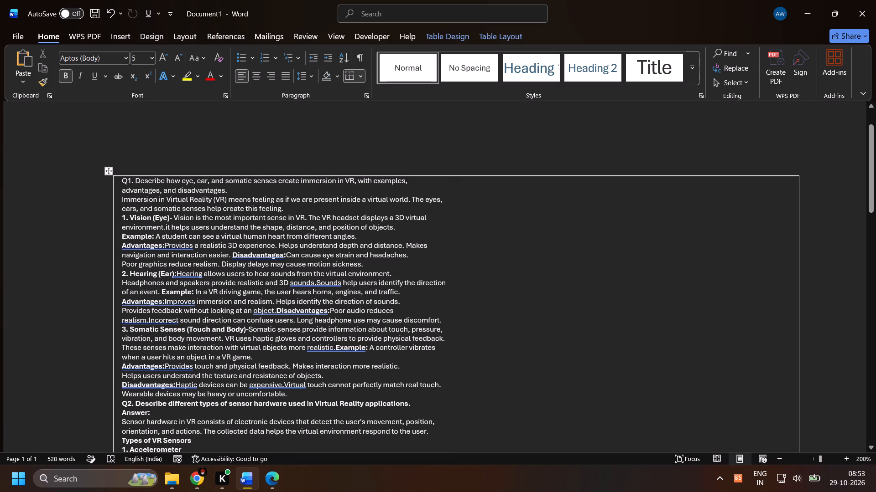
key(minus)
key(minus)
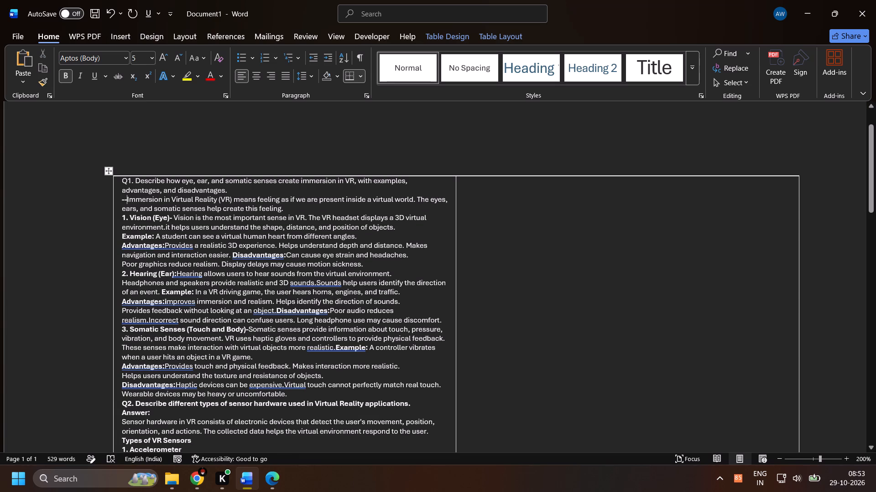
Insert "--" at the start of the Q2 question heading and the Q1 question heading.
scroll(158, 252, down, 5)
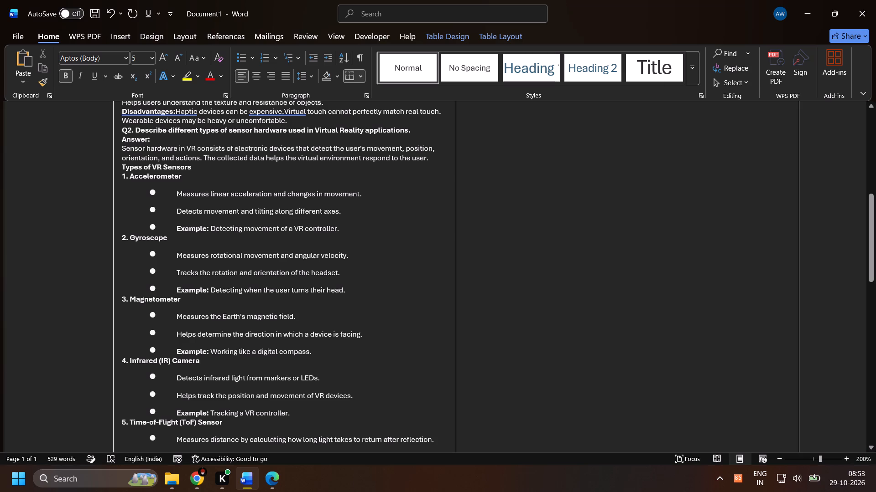
click(122, 130)
key(minus)
key(minus)
scroll(216, 159, up, 6)
scroll(165, 162, up, 1)
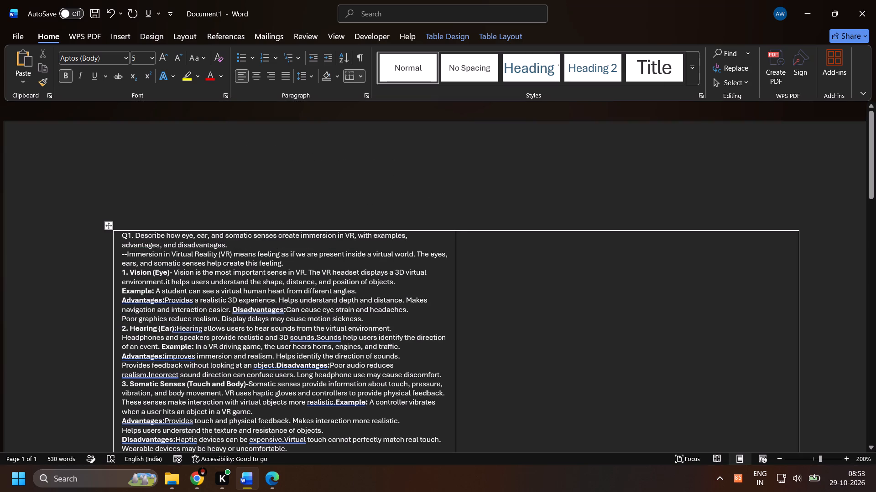
click(123, 236)
key(minus)
key(minus)
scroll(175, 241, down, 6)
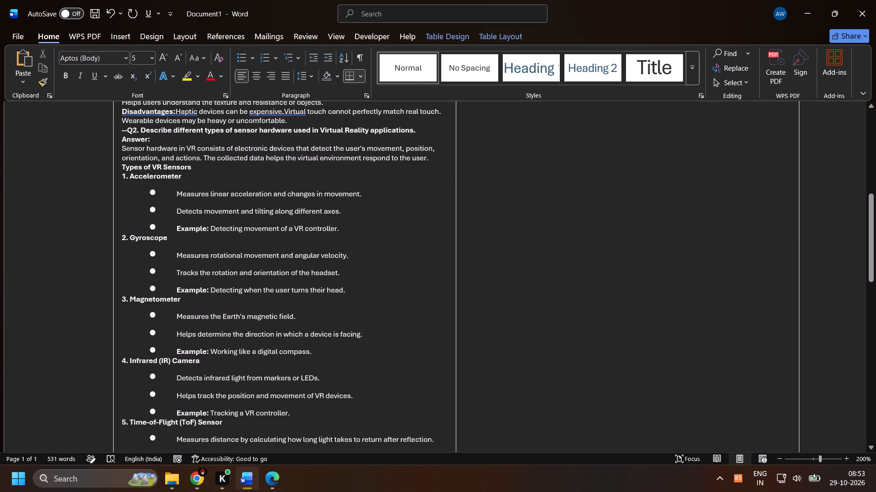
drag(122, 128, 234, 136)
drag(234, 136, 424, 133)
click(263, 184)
Apply bold to the first line of the Q1 question heading, including its leading "--".
scroll(261, 184, up, 10)
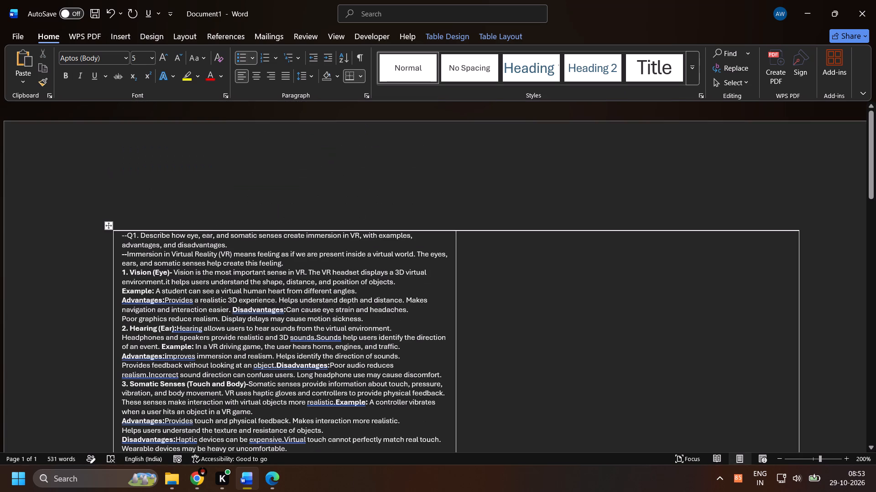
drag(122, 236, 438, 231)
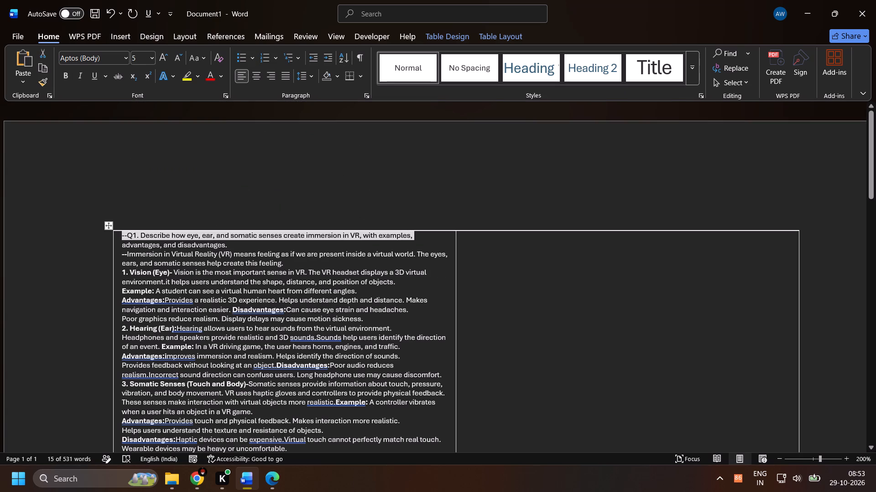
click(63, 77)
click(209, 278)
Remove bullets and indents from the three Accelerometer points and run them together, including the example, as one paragraph.
scroll(181, 265, down, 6)
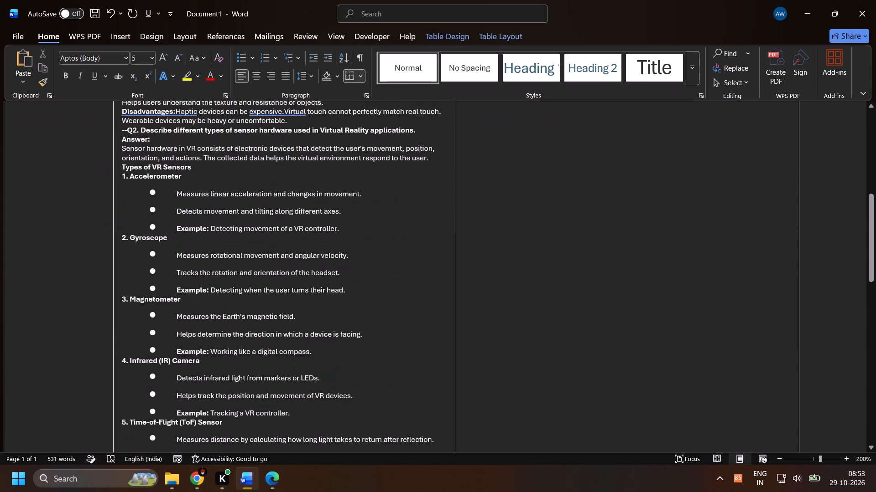
click(172, 191)
key(BackSpace)
key(BackSpace)
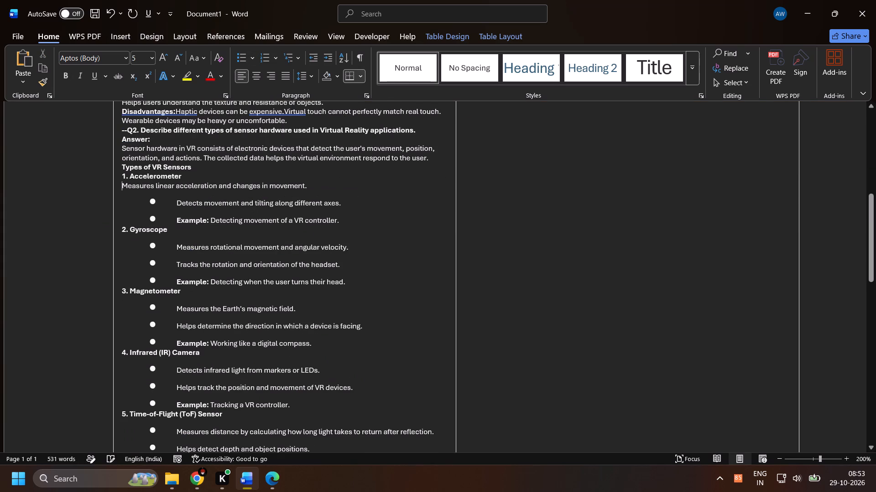
click(177, 203)
key(BackSpace)
key(BackSpace)
key(BackSpace)
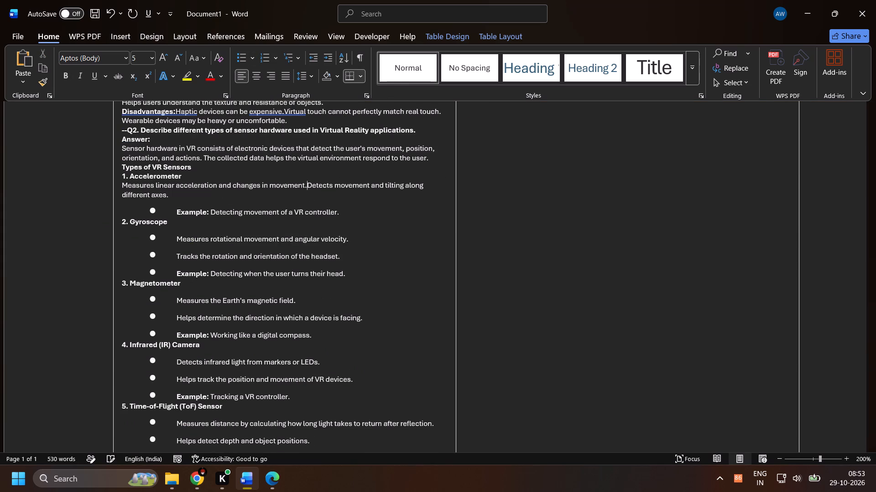
click(176, 209)
key(BackSpace)
key(BackSpace)
key(BackSpace)
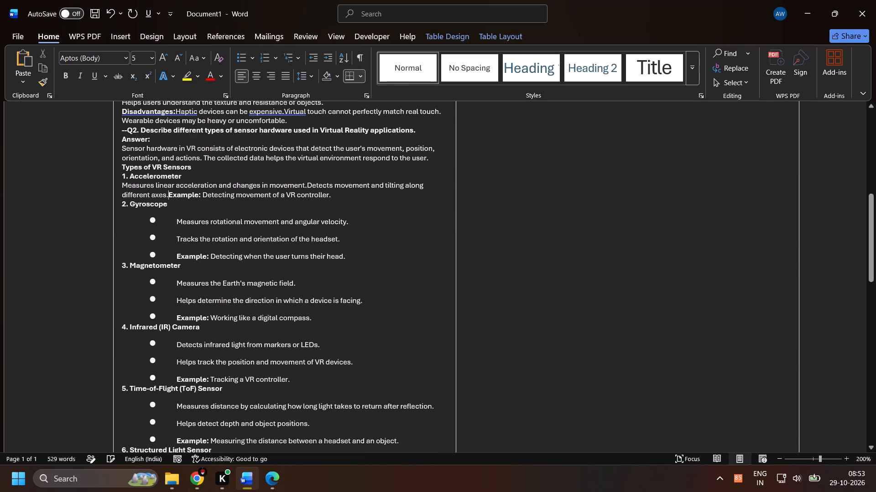
Join the Accelerometer paragraph onto its "1. Accelerometer" heading, separated by a hyphen.
click(123, 186)
key(BackSpace)
key(space)
key(BackSpace)
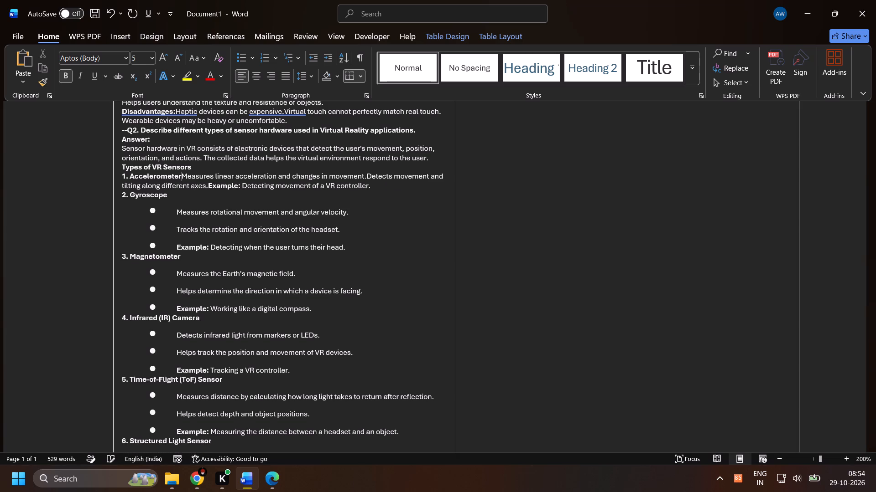
key(minus)
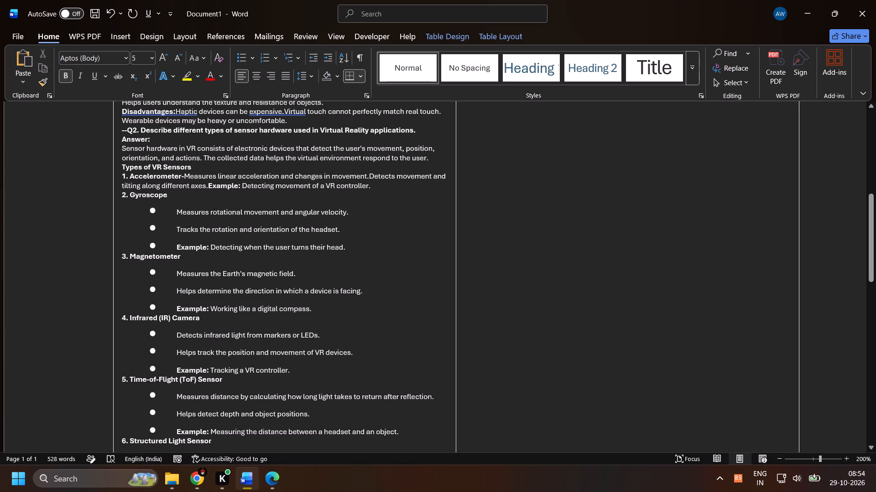
Remove the bullet from the first Gyroscope point and join it onto the "2. Gyroscope" heading after a hyphen.
click(170, 209)
key(BackSpace)
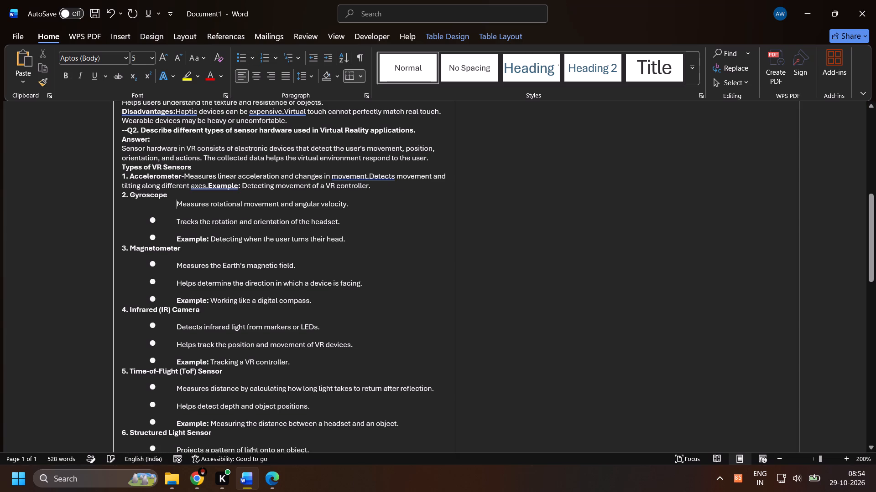
key(BackSpace)
key(BackSpace)
key(minus)
Remove bullets from the Gyroscope tracking point and example, joining both onto the preceding text with a space before "Example:".
click(178, 213)
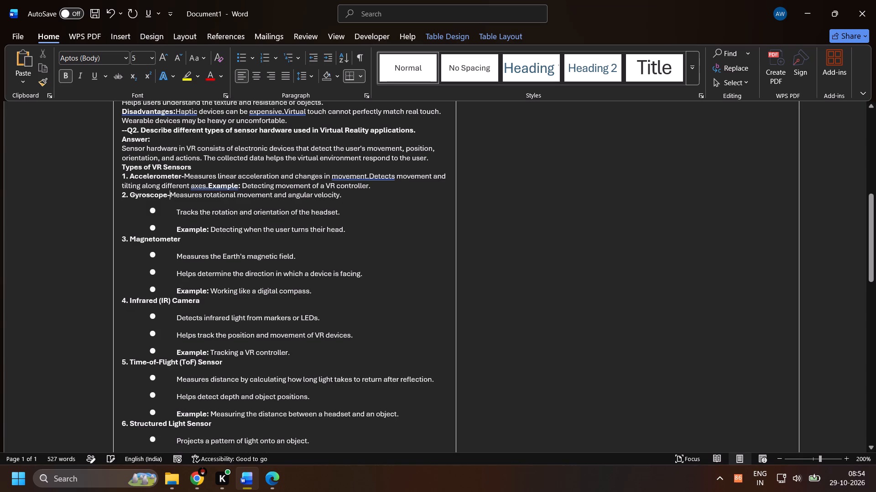
key(BackSpace)
key(BackSpace)
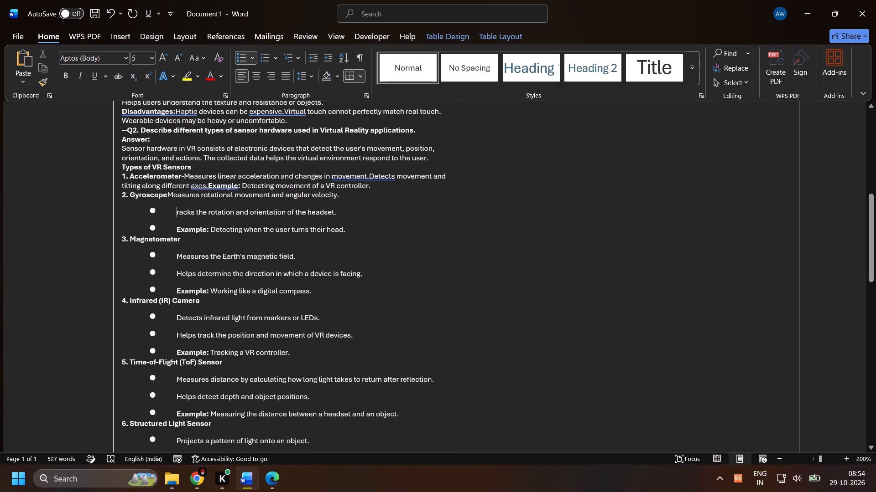
key(Left)
key(BackSpace)
key(BackSpace)
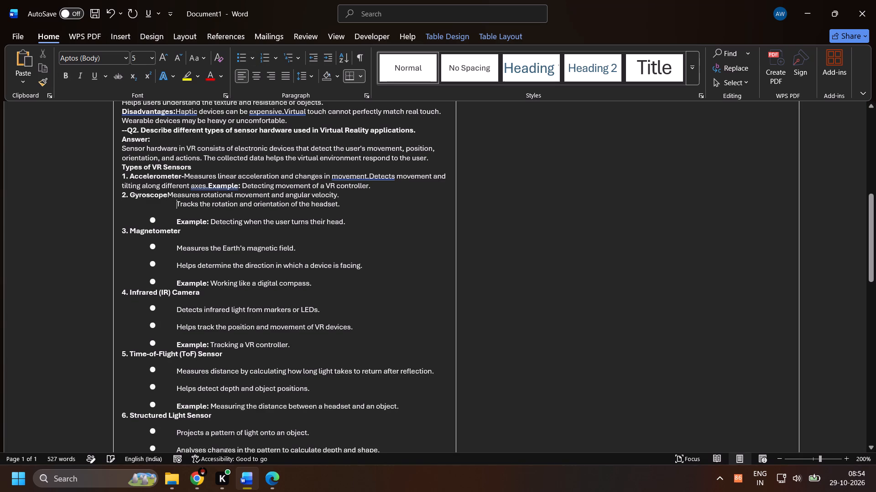
key(BackSpace)
click(171, 219)
key(BackSpace)
key(BackSpace)
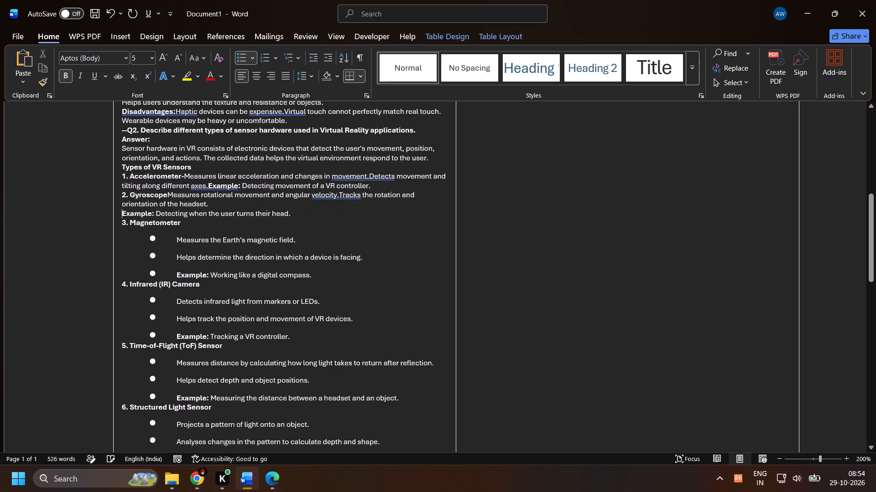
key(BackSpace)
key(space)
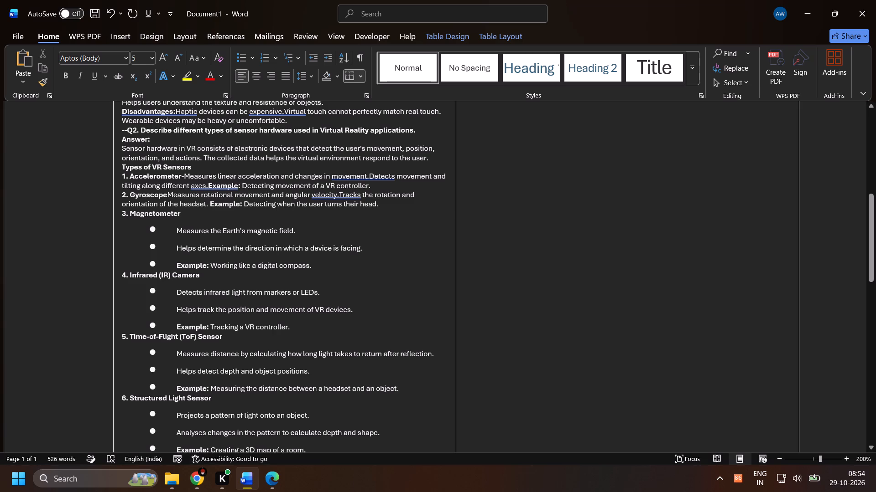
Insert a hyphen between the "2. Gyroscope" heading and its description.
click(169, 195)
key(minus)
Remove bullets from the three Magnetometer points and run them onto the "3. Magnetometer" heading after a hyphen.
click(175, 230)
key(BackSpace)
key(BackSpace)
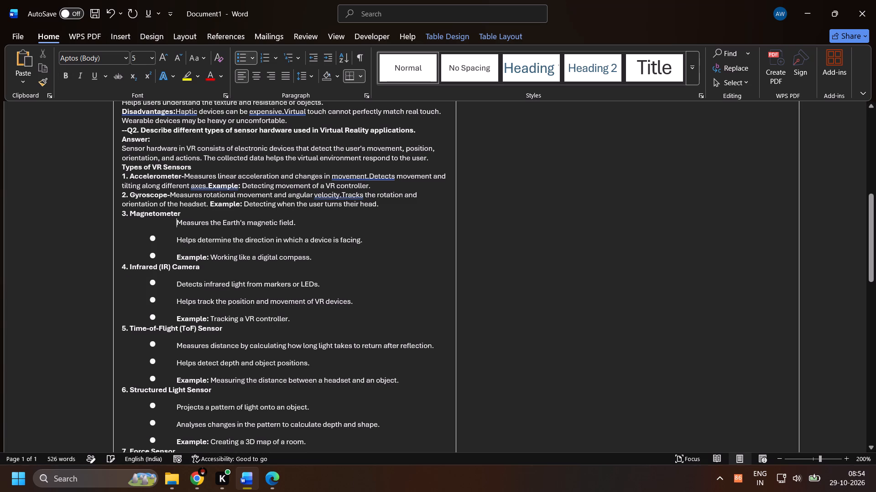
key(BackSpace)
key(minus)
click(177, 228)
key(BackSpace)
key(BackSpace)
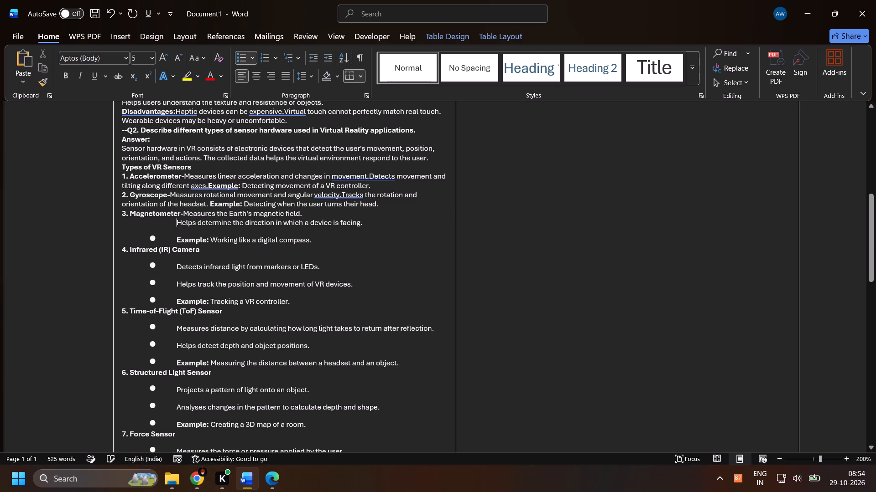
key(BackSpace)
click(178, 236)
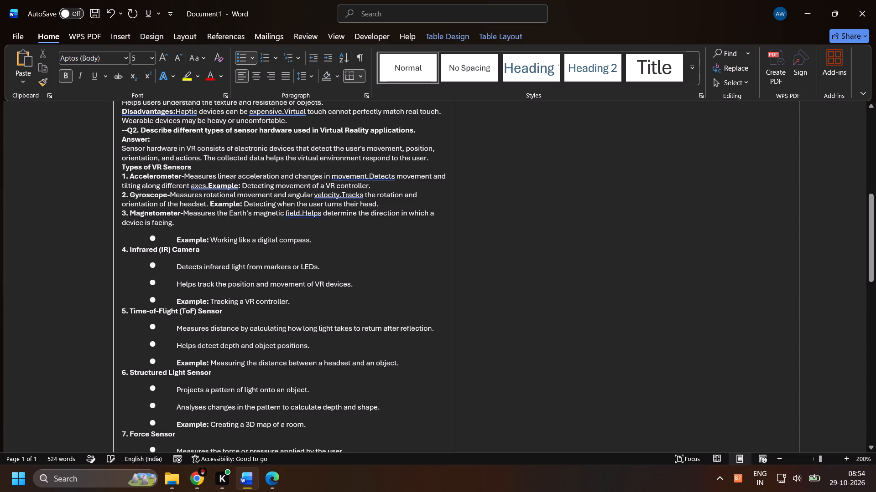
key(BackSpace)
key(BackSpace)
key(BackSpace)
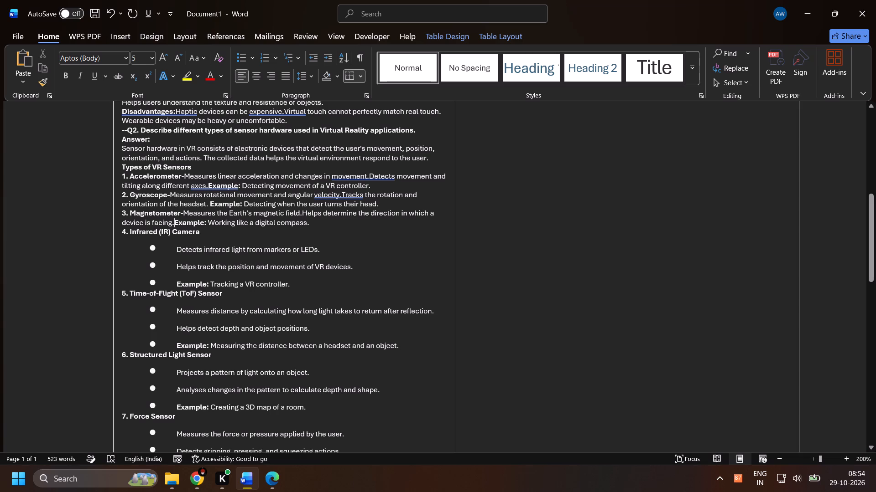
Remove the three bullets under "4. Infrared (IR) Camera" and run the points onto the heading after a hyphen.
click(172, 250)
key(BackSpace)
key(BackSpace)
key(BackSpace)
key(minus)
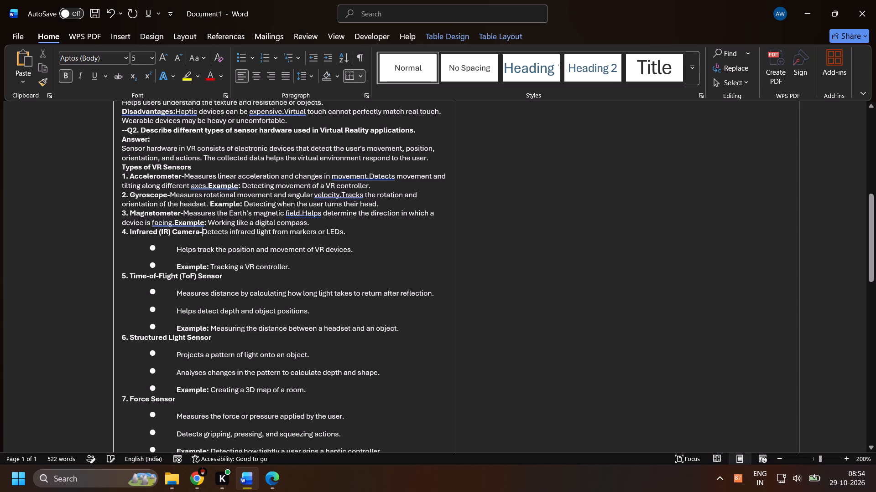
click(175, 250)
key(BackSpace)
key(BackSpace)
key(BackSpace)
click(176, 257)
key(BackSpace)
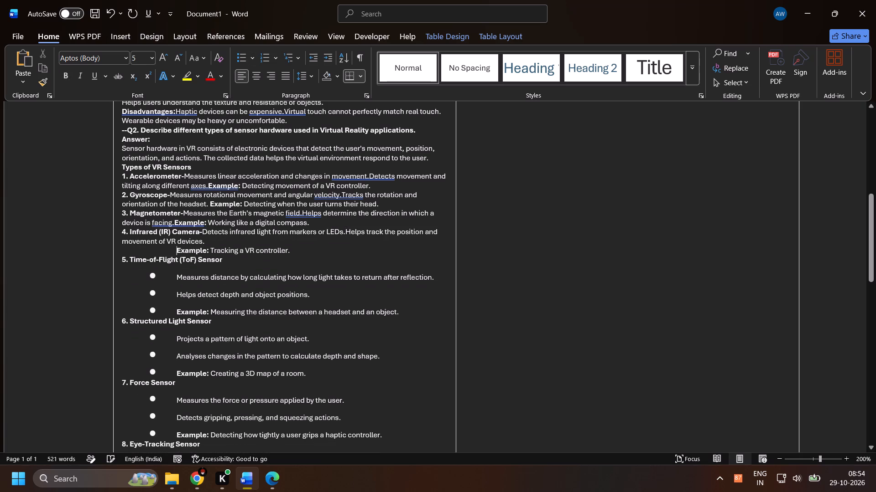
key(BackSpace)
key(BackSpace)
Remove the three bullets under "5. Time-of-Flight (ToF) Sensor" and run the points onto the heading after a hyphen.
click(174, 265)
key(BackSpace)
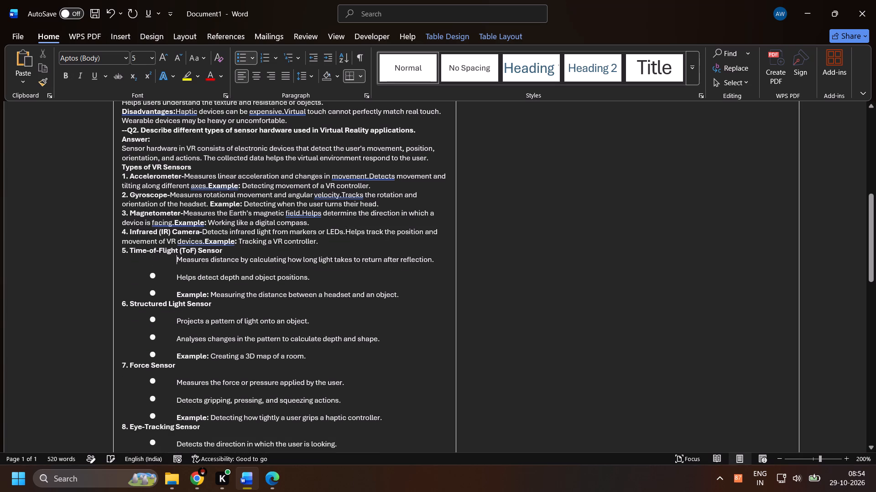
key(BackSpace)
key(BackSpace)
key(minus)
click(173, 271)
key(BackSpace)
key(BackSpace)
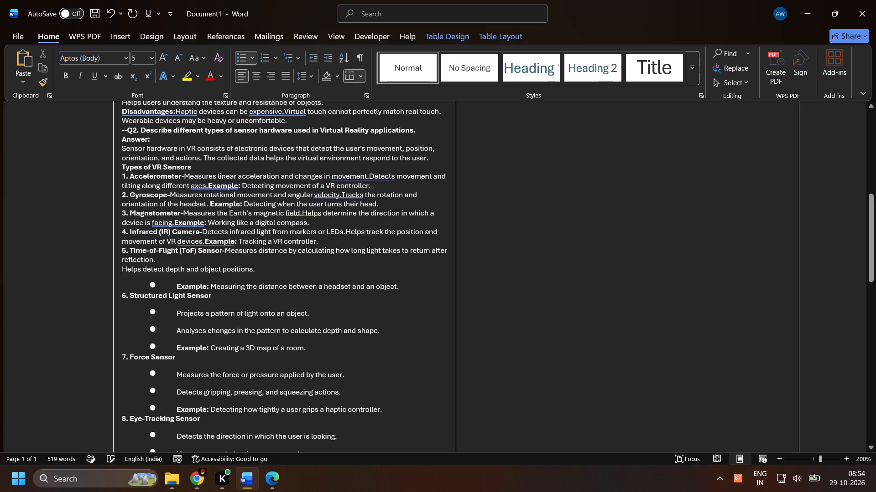
key(BackSpace)
click(178, 277)
key(BackSpace)
key(BackSpace)
key(BackSpace)
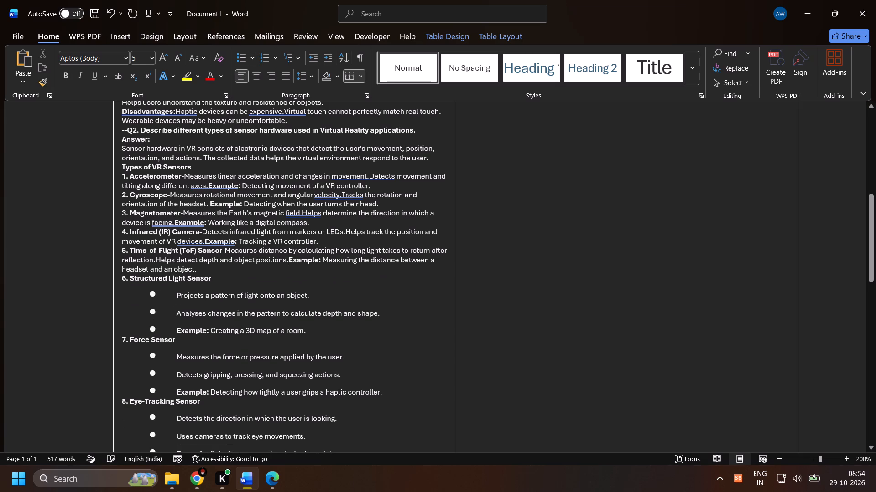
Remove the three bullets under "6. Structured Light Sensor" and join heading, points and example into one paragraph, with a hyphen at each join.
click(176, 297)
key(BackSpace)
key(BackSpace)
key(BackSpace)
key(minus)
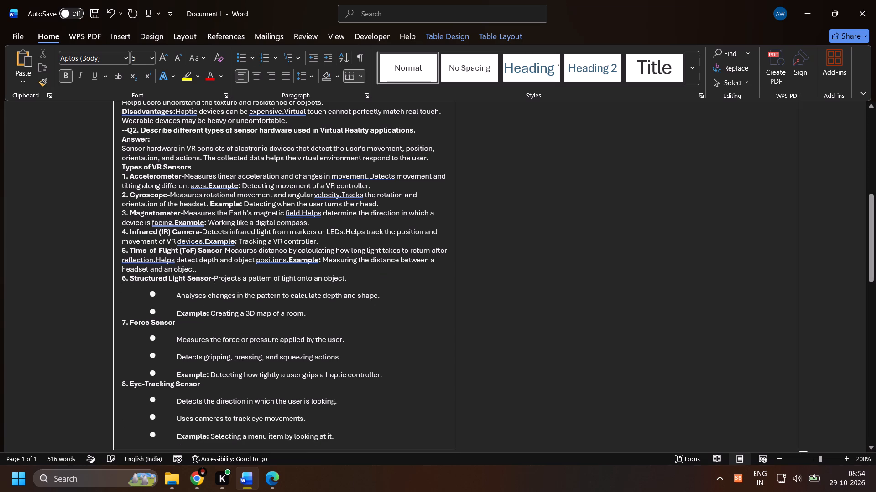
click(174, 297)
key(BackSpace)
key(BackSpace)
key(BackSpace)
key(minus)
click(176, 306)
key(BackSpace)
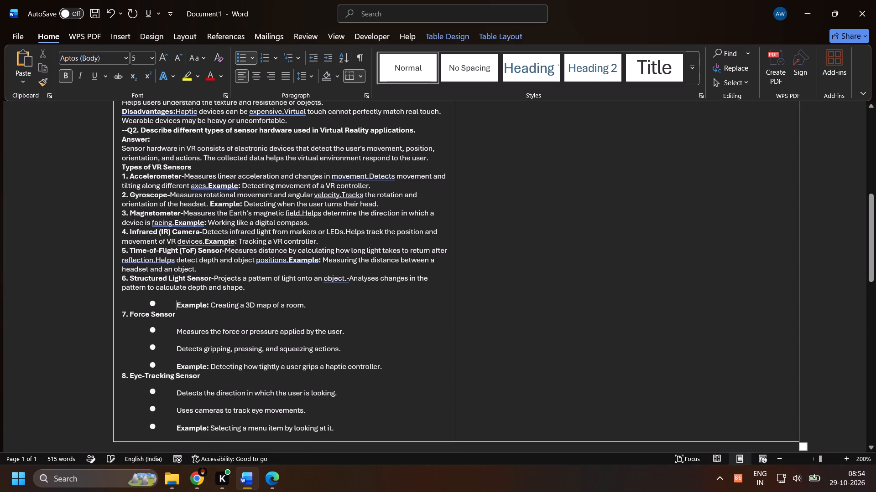
key(BackSpace)
key(BackSpace)
key(minus)
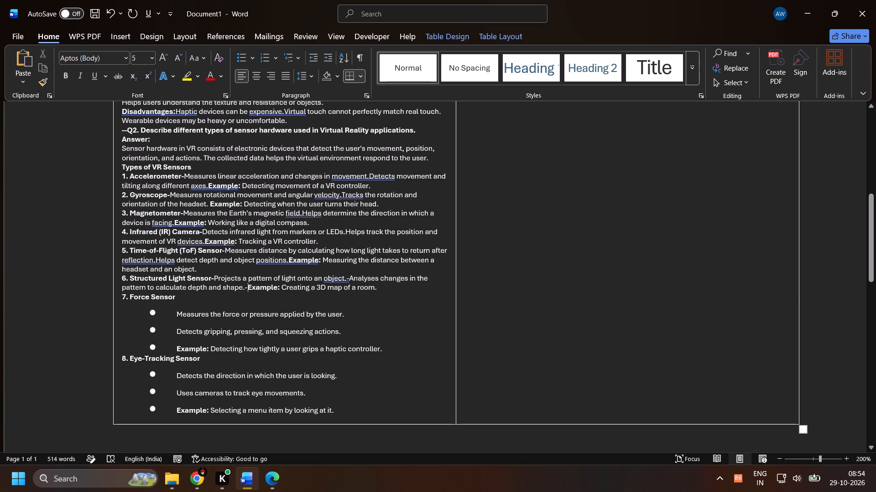
Remove the bullets from the first two Force Sensor points and run them onto the "7. Force Sensor" heading after a hyphen.
click(176, 318)
key(BackSpace)
key(BackSpace)
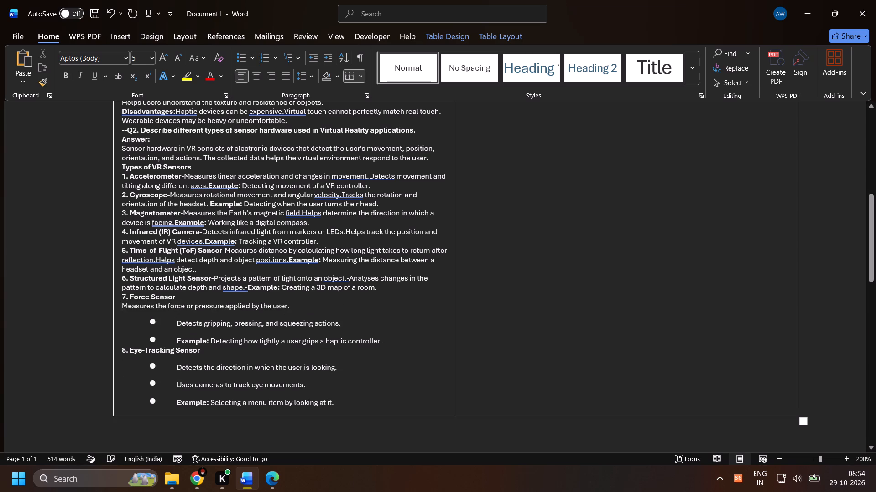
key(BackSpace)
key(minus)
click(178, 314)
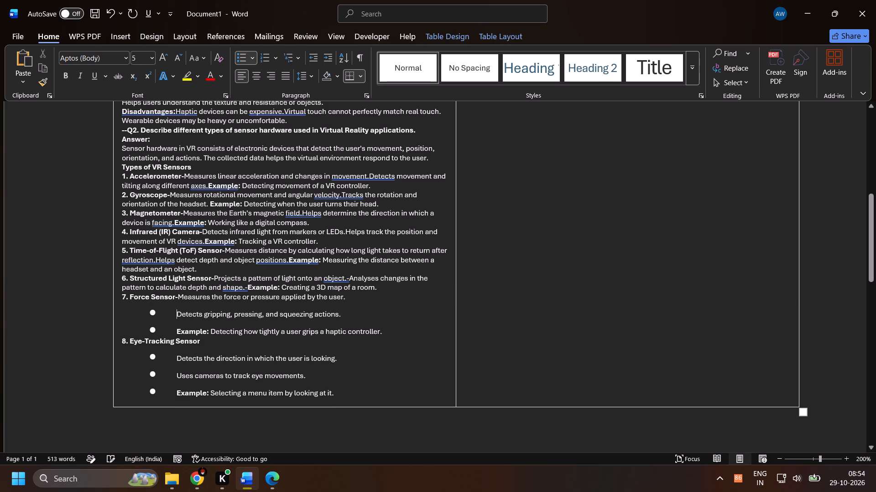
key(BackSpace)
key(BackSpace)
key(BackSpace)
key(minus)
key(BackSpace)
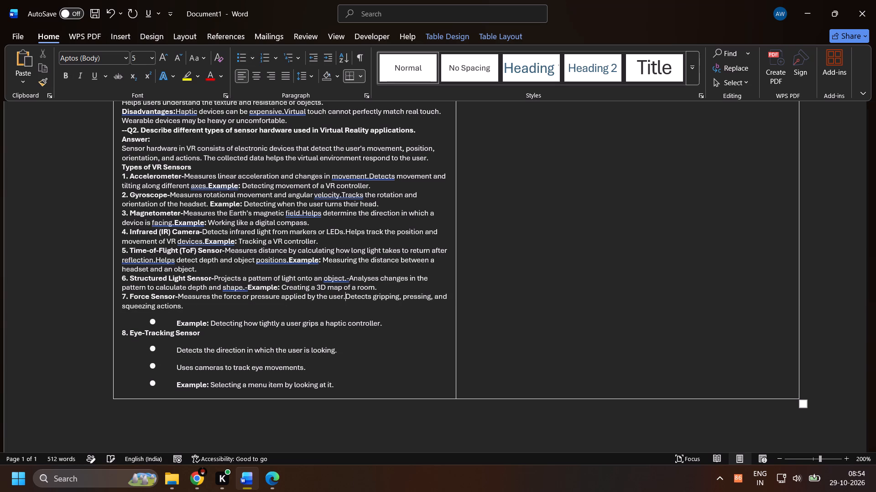
Change the Force Sensor example label to "example:", remove its bullet and join it onto the preceding text.
click(177, 324)
key(BackSpace)
key(r)
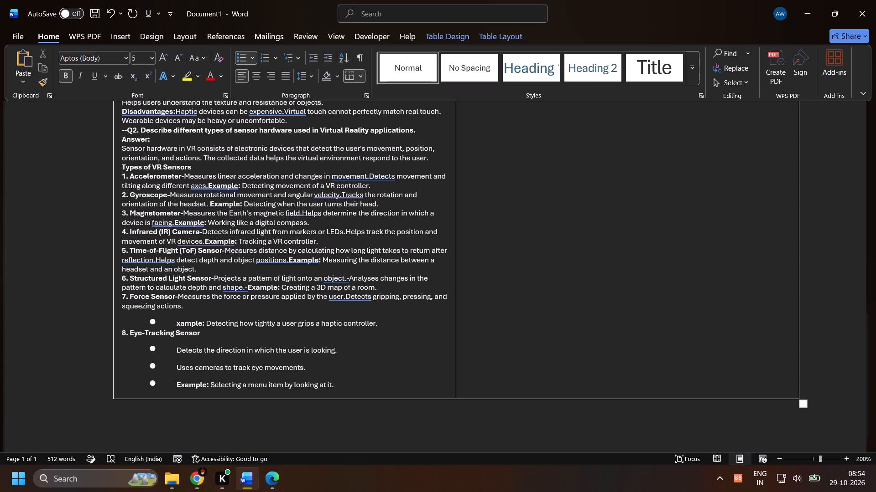
key(BackSpace)
key(e)
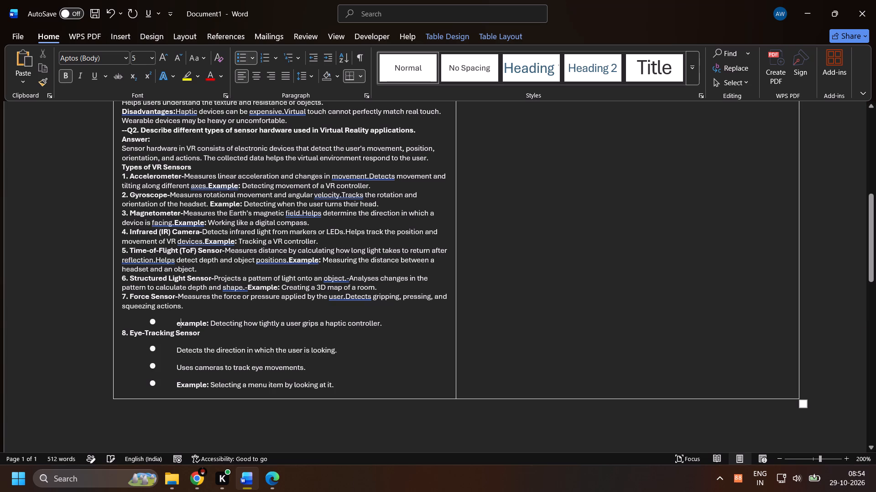
key(Left)
key(BackSpace)
key(BackSpace)
key(BackSpace)
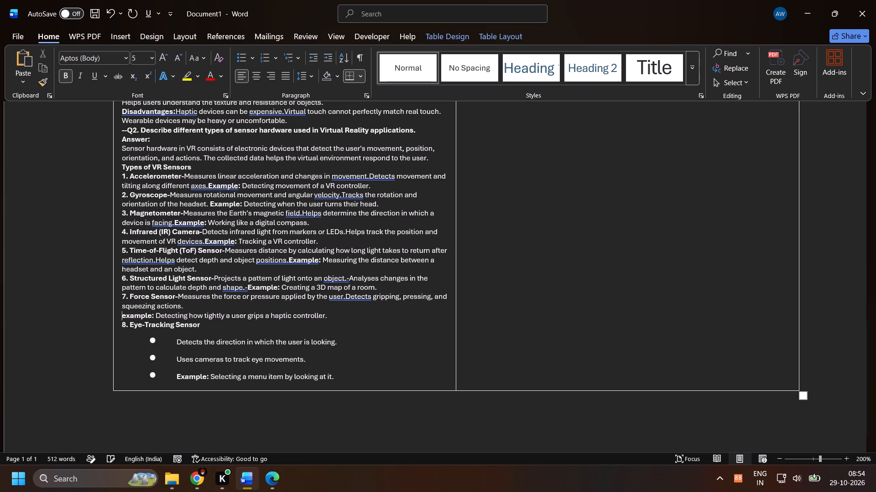
Remove the three bullets under "8. Eye-Tracking Sensor" and run the points onto the heading after a hyphen.
click(171, 330)
key(BackSpace)
key(BackSpace)
key(BackSpace)
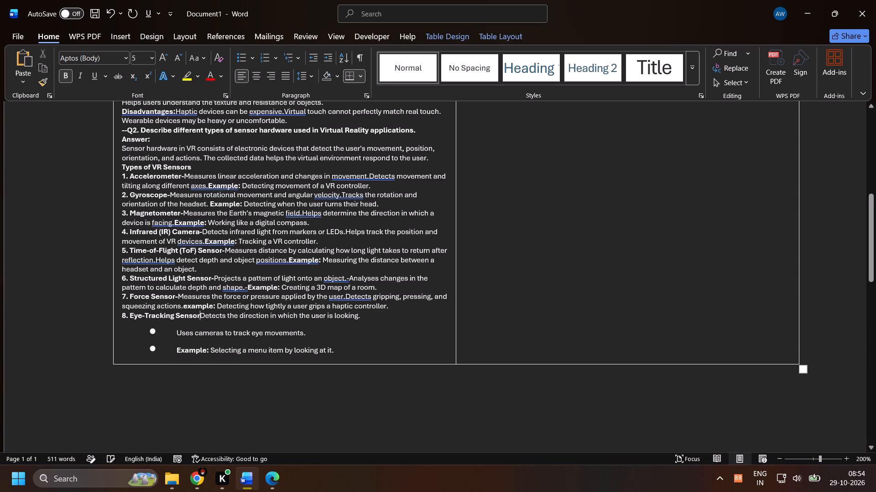
key(minus)
click(175, 328)
key(BackSpace)
key(BackSpace)
key(BackSpace)
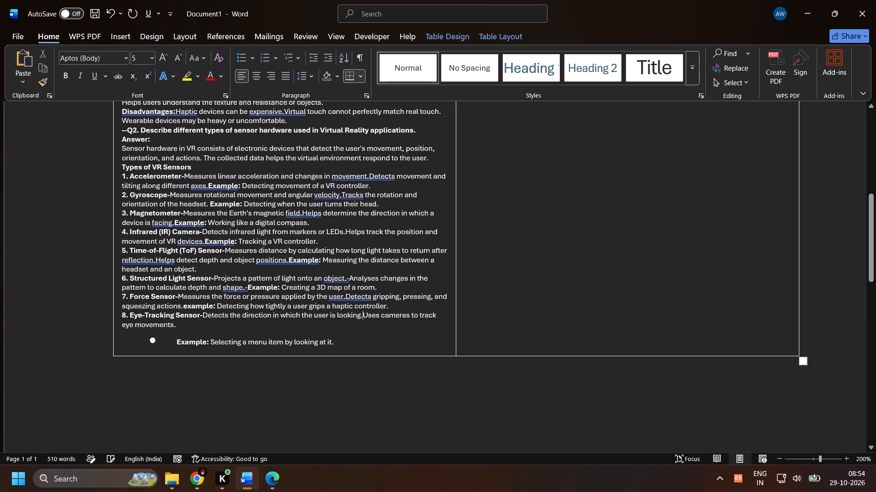
click(177, 343)
key(BackSpace)
key(BackSpace)
key(BackSpace)
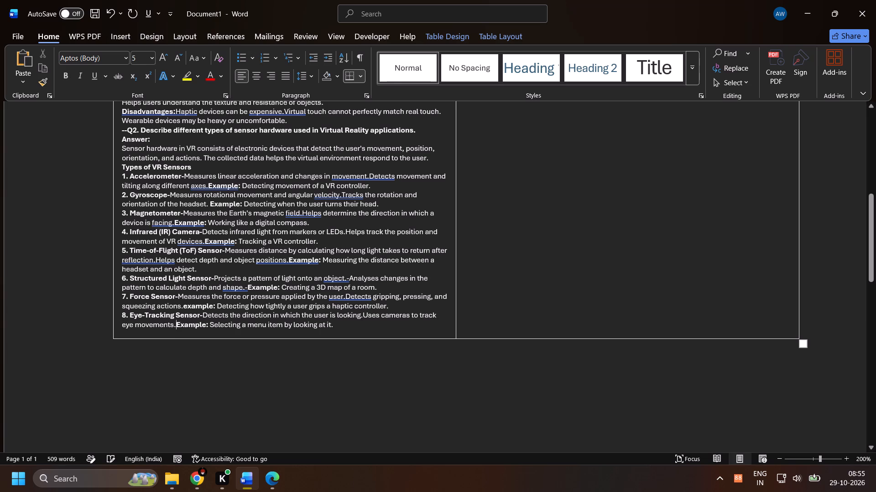
scroll(217, 313, down, 2)
scroll(223, 296, up, 8)
scroll(220, 285, down, 3)
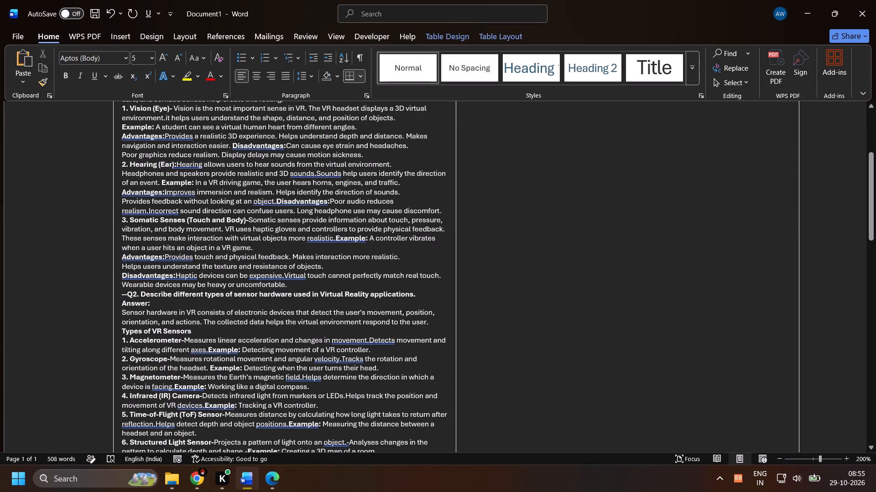
scroll(207, 284, down, 2)
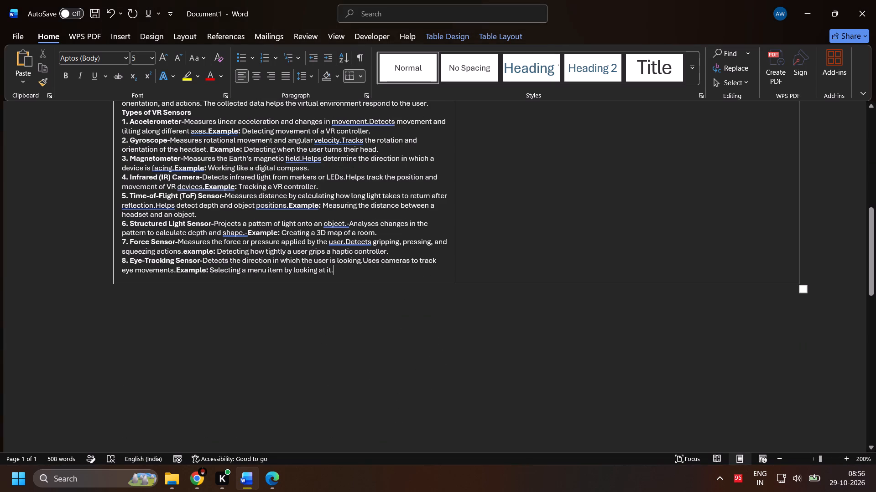
key(Return)
key(Return)
key(ctrl+v)
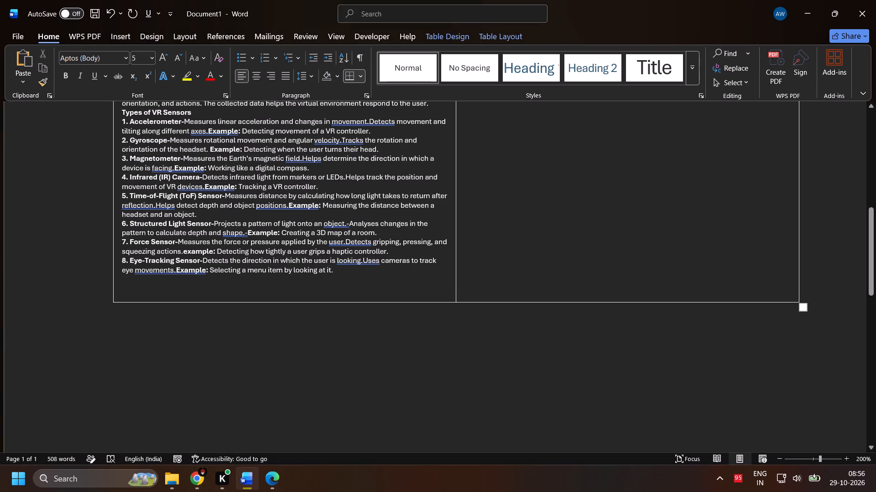
click(214, 265)
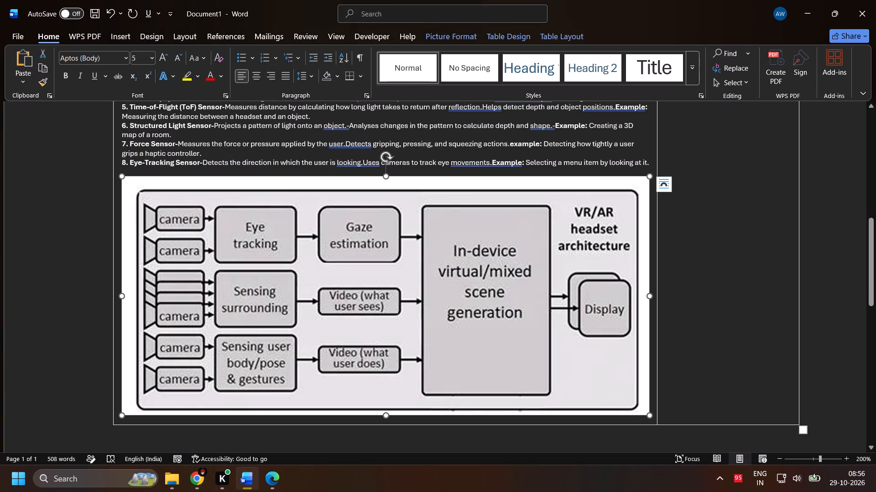
Shrink the pasted headset architecture diagram proportionally to roughly two thirds of the left table column's width.
drag(124, 177, 395, 311)
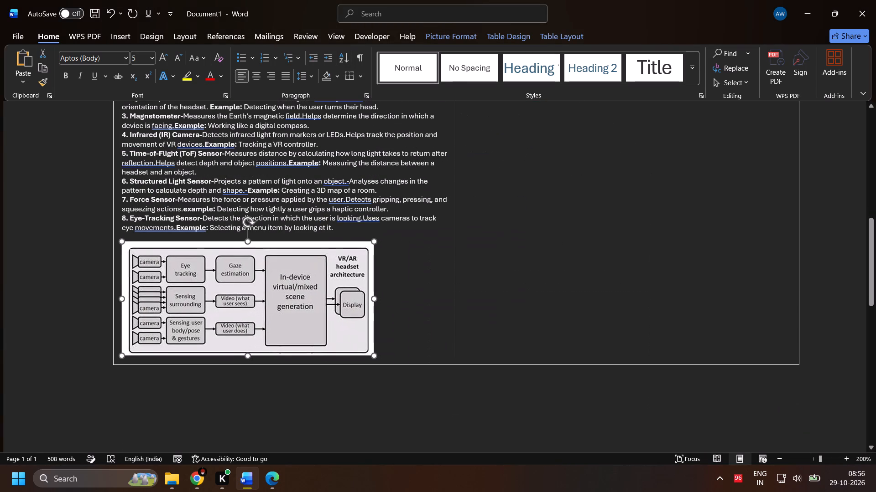
drag(395, 311, 434, 338)
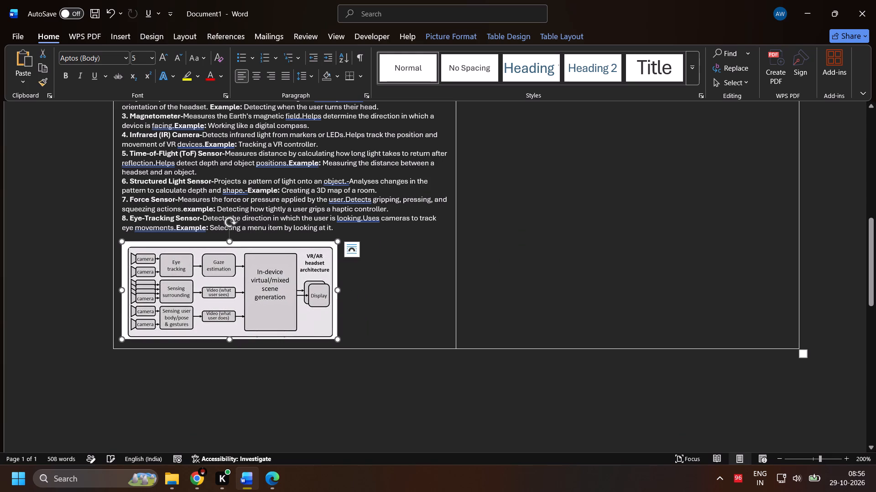
click(120, 244)
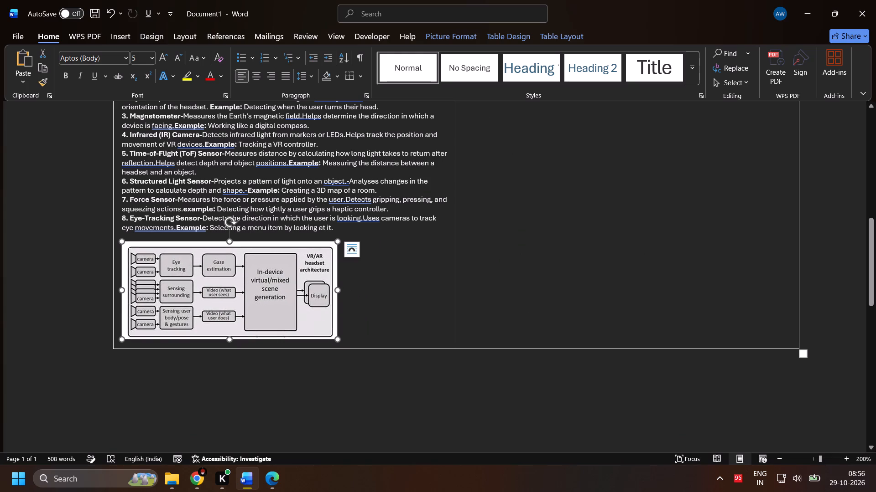
click(120, 249)
drag(337, 340, 335, 339)
drag(335, 339, 329, 336)
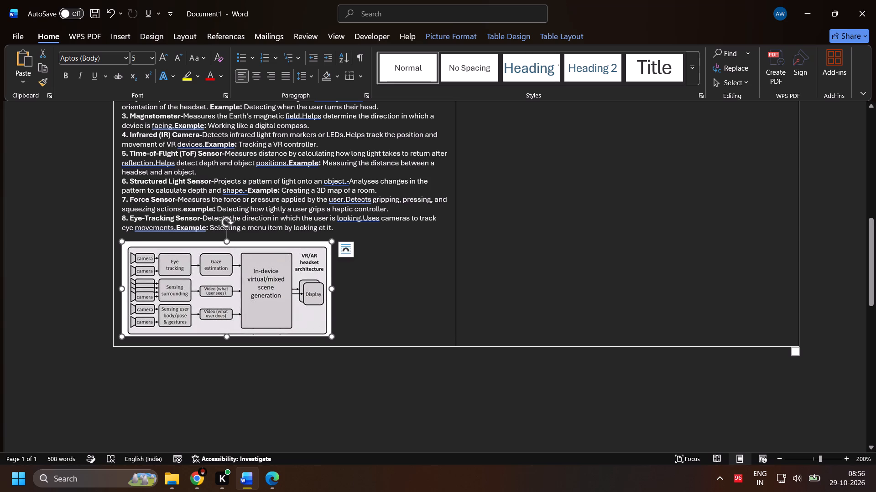
click(125, 248)
Copy the Q3 question heading from ChatGPT in Chrome and paste it on a new line above the diagram in Word.
click(193, 487)
drag(314, 94, 431, 114)
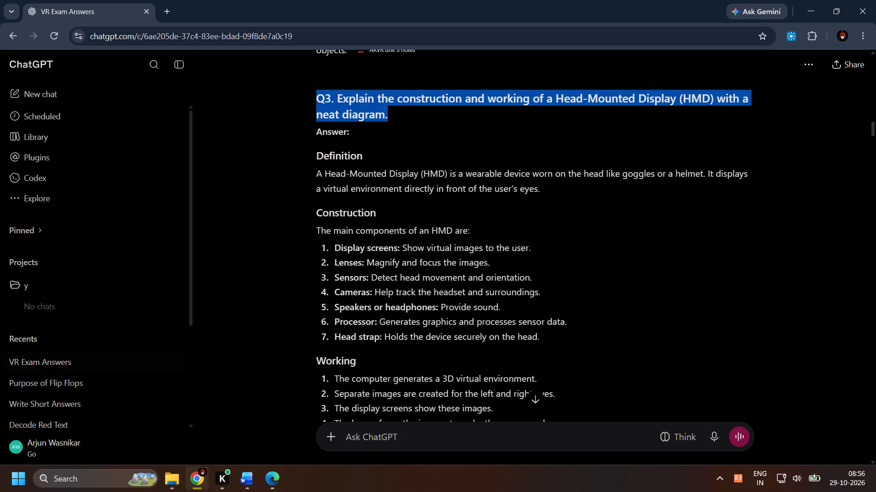
drag(431, 114, 433, 114)
right_click(353, 100)
click(375, 114)
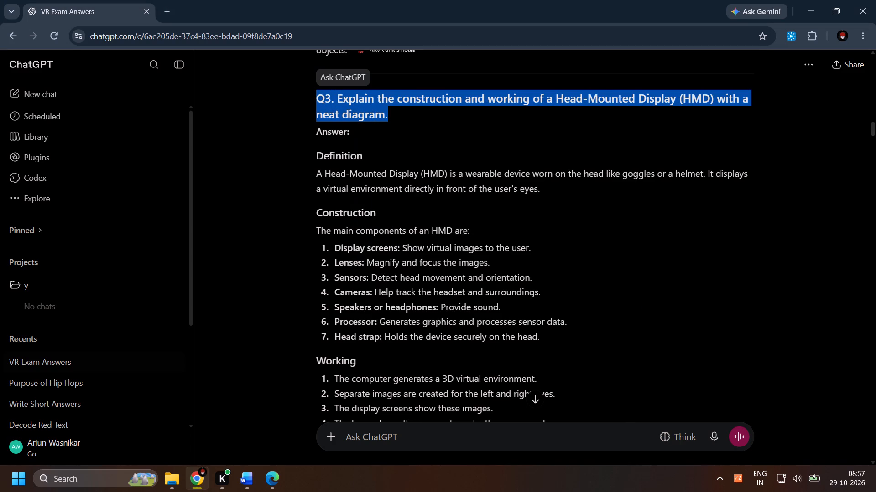
click(193, 486)
click(142, 250)
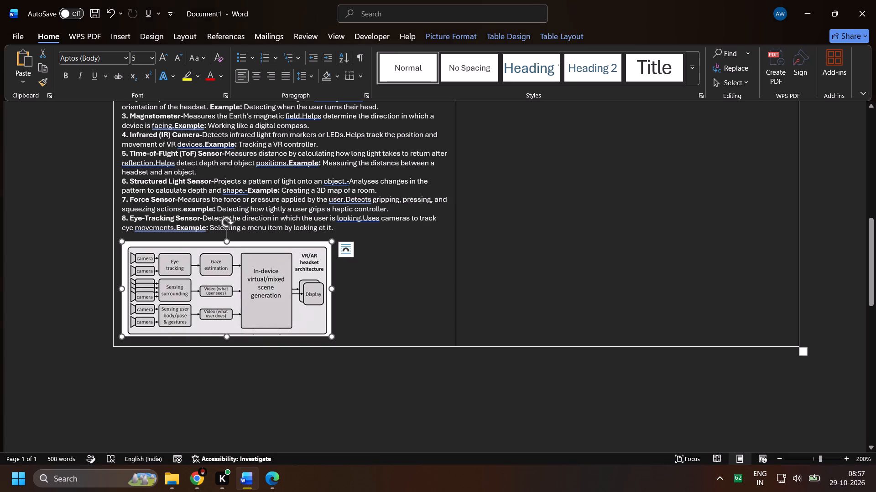
click(355, 253)
key(Left)
key(Up)
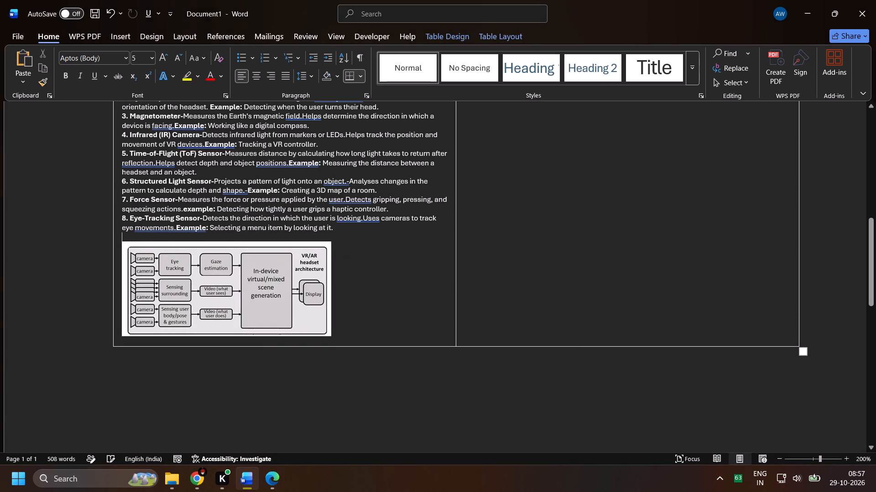
key(Return)
key(ctrl+v)
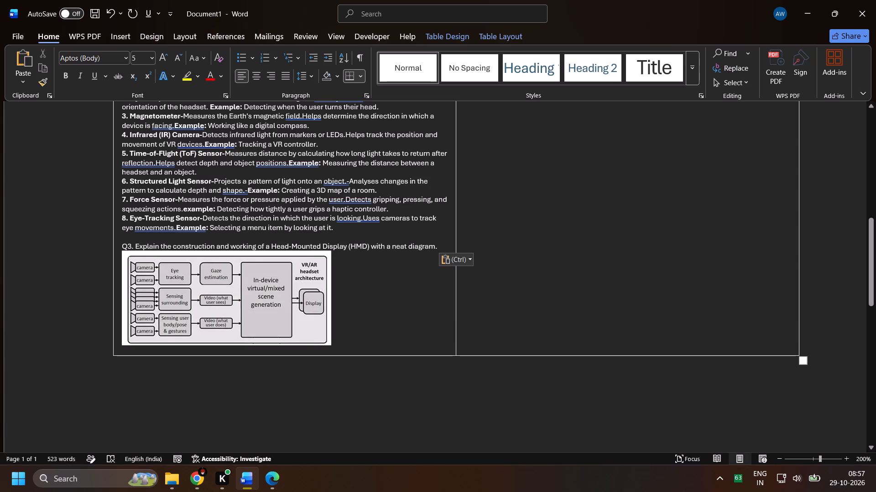
Put a dash before the Q3 heading and remove the blank line between it and the Q2 answer.
drag(437, 248, 89, 251)
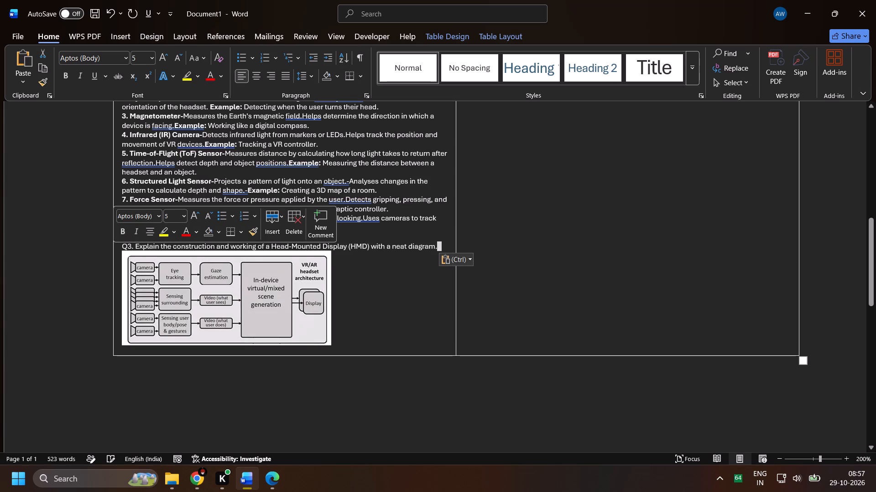
click(122, 247)
key(minus)
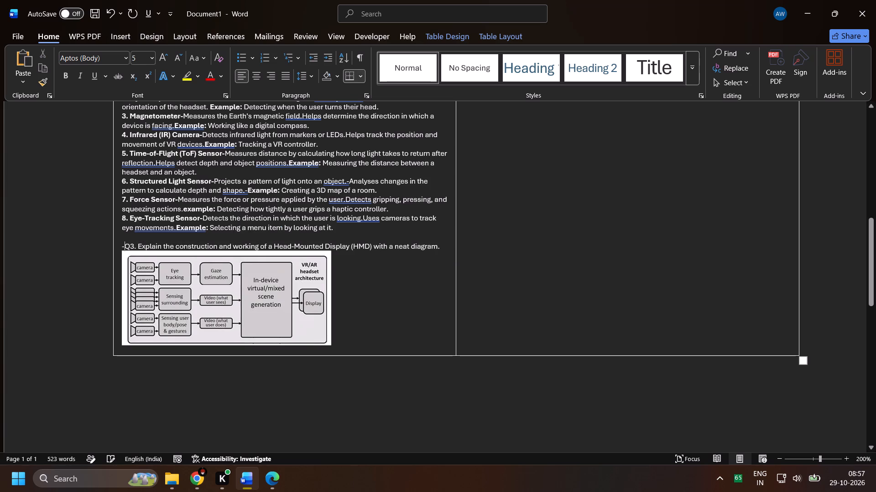
key(Left)
key(BackSpace)
Copy the Q3 answer in ChatGPT from Definition through the eighth Working point and paste it on a new line below the diagram in Word.
click(340, 320)
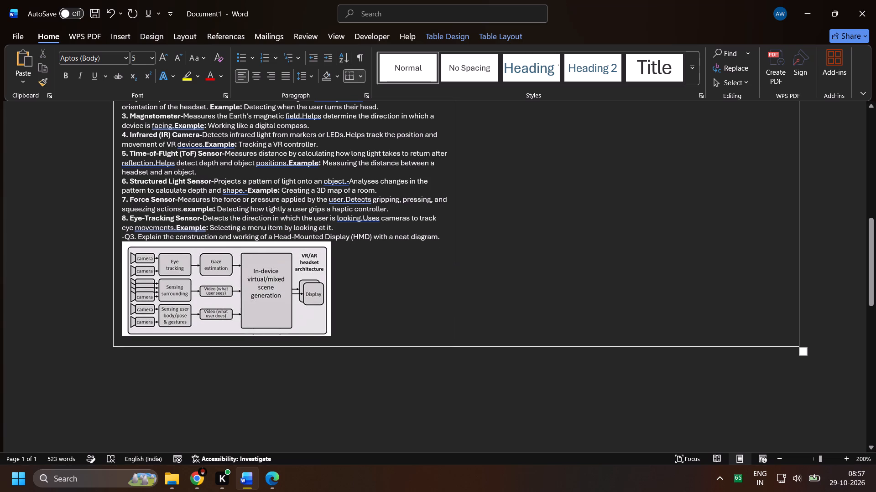
key(Return)
click(198, 484)
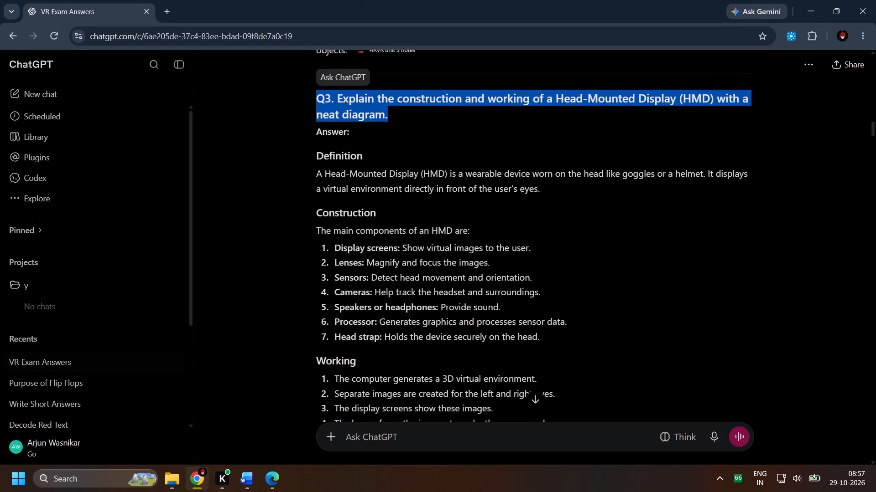
drag(318, 153, 445, 217)
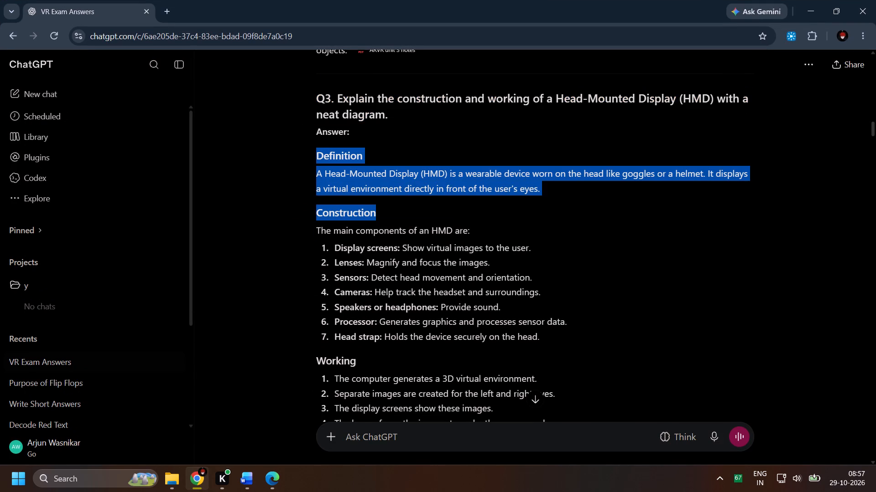
drag(445, 217, 537, 313)
scroll(537, 313, down, 2)
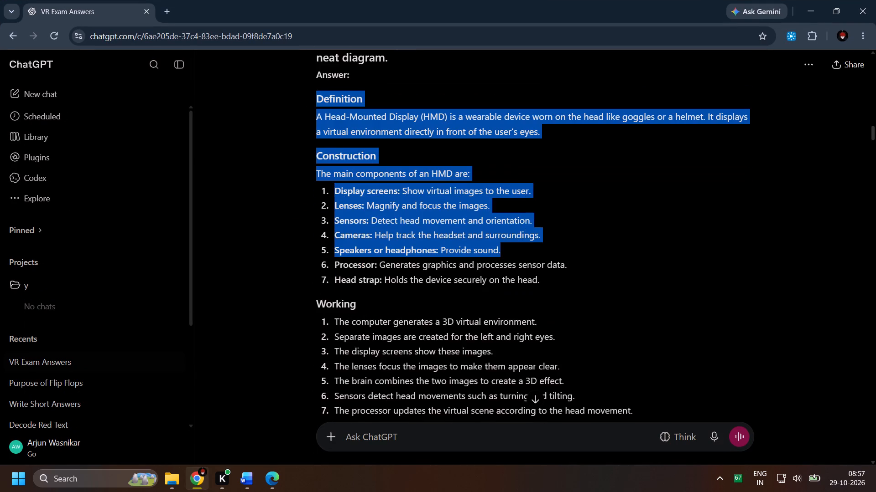
drag(537, 313, 454, 268)
scroll(537, 313, down, 2)
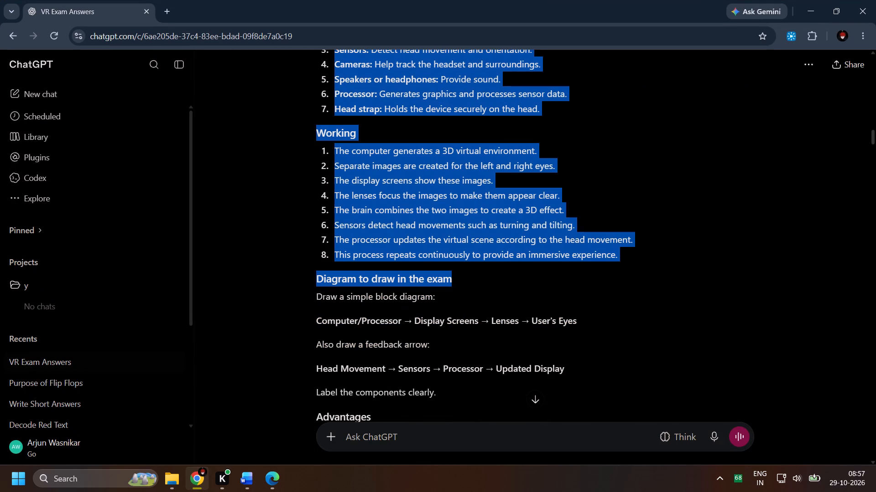
drag(454, 268, 626, 238)
scroll(653, 266, down, 1)
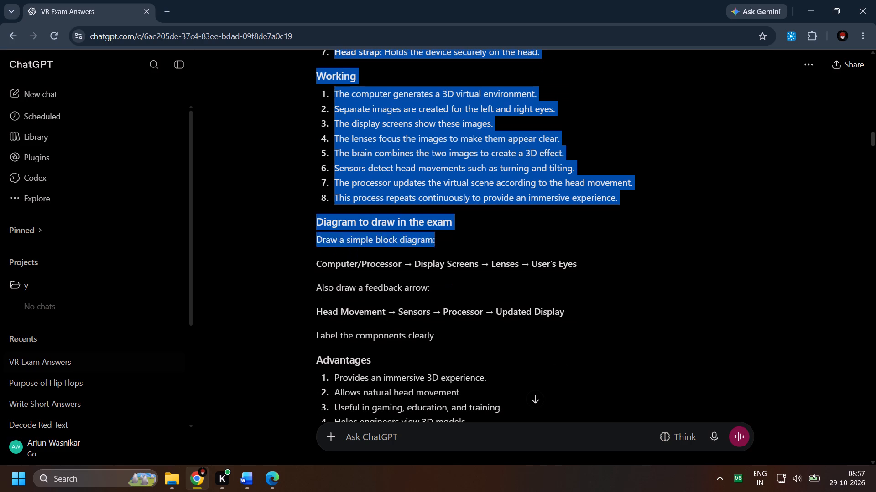
drag(626, 238, 615, 251)
scroll(619, 229, up, 1)
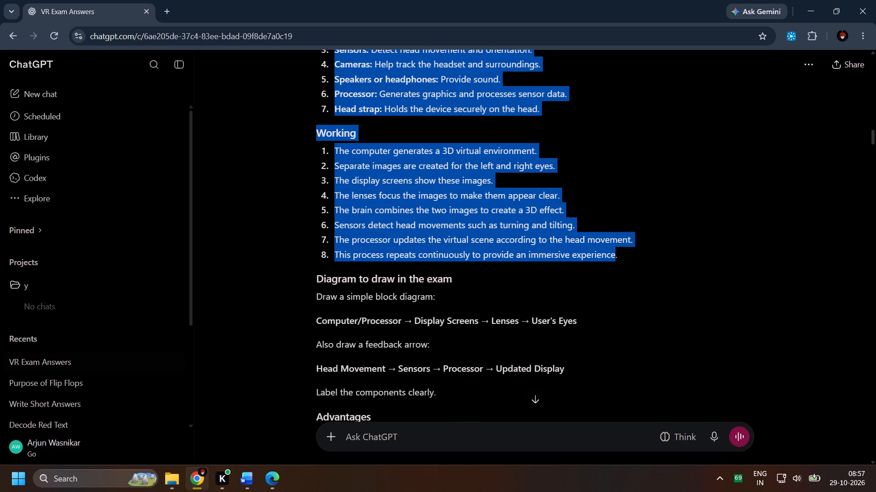
right_click(530, 220)
click(568, 240)
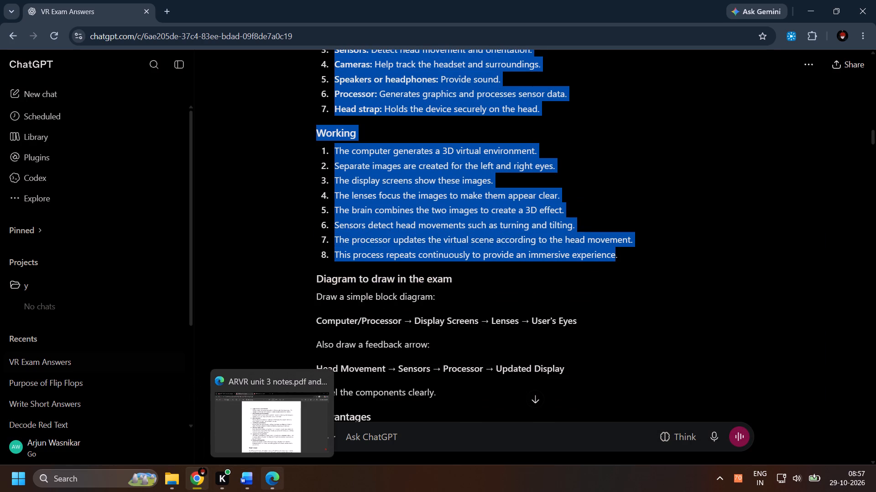
click(248, 474)
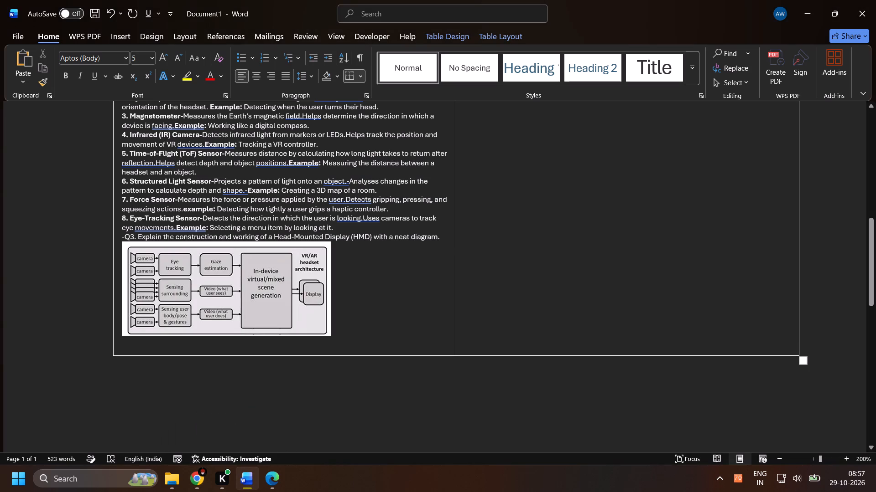
key(ctrl+v)
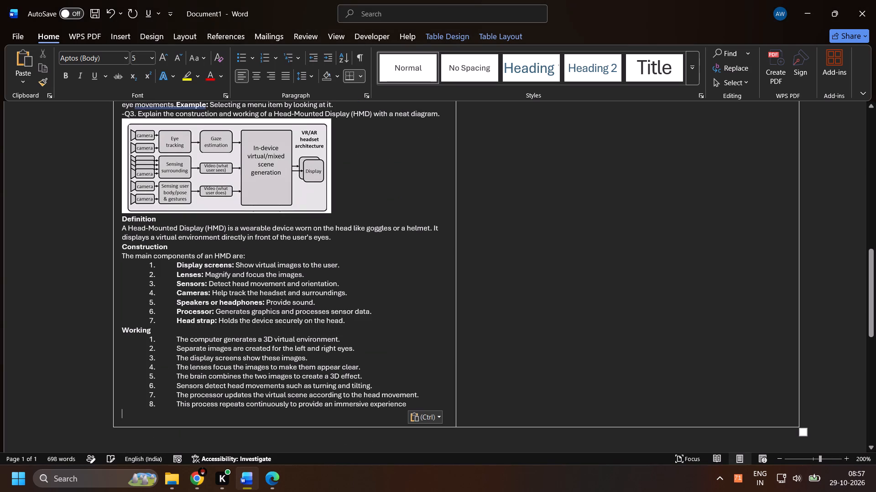
Remove numbering and indents from the Display screens, Lenses, Sensors and Cameras items under Construction, joining Lenses to Display screens and Cameras to Sensors.
click(171, 265)
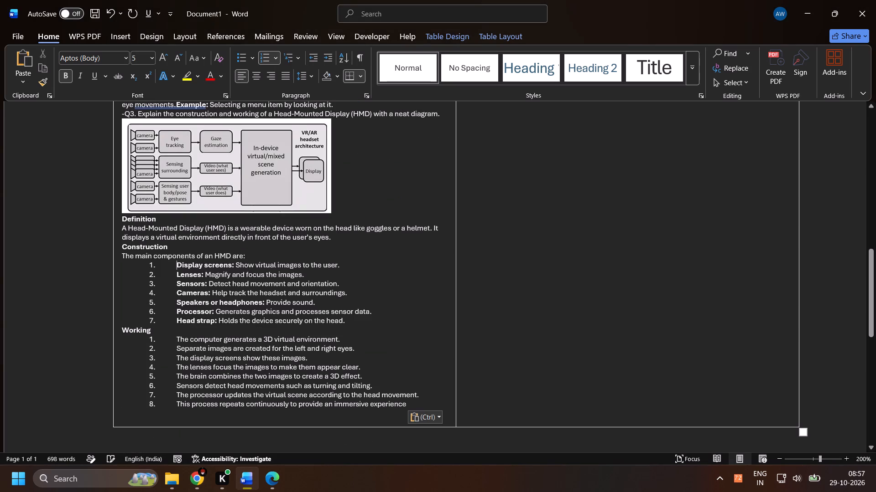
key(BackSpace)
key(BackSpace)
click(168, 273)
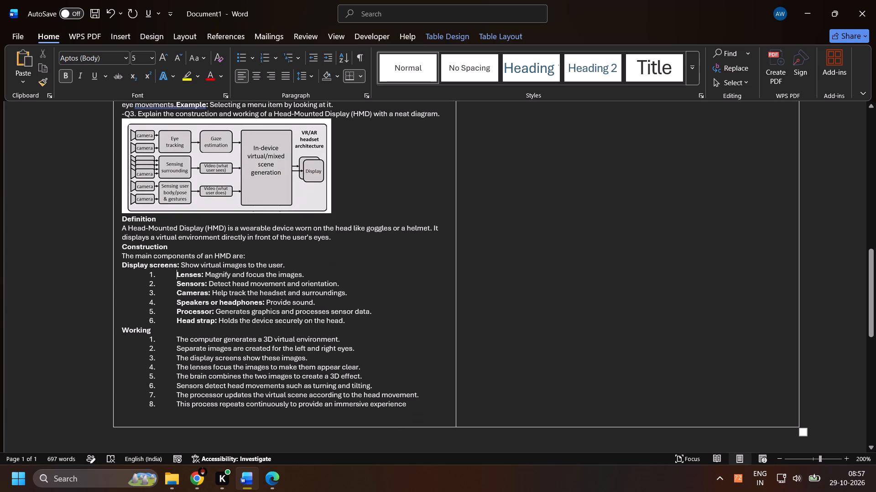
key(BackSpace)
key(BackSpace)
key(BackSpace)
click(169, 274)
key(BackSpace)
key(BackSpace)
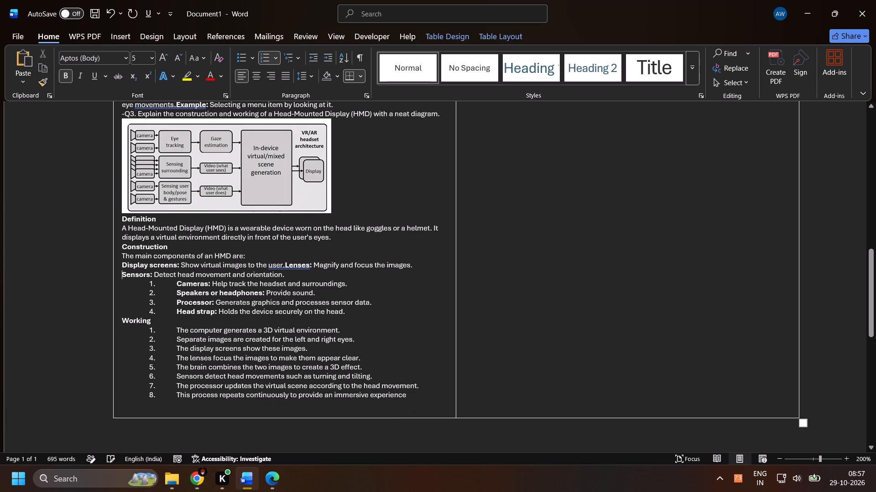
click(171, 281)
key(BackSpace)
key(BackSpace)
key(BackSpace)
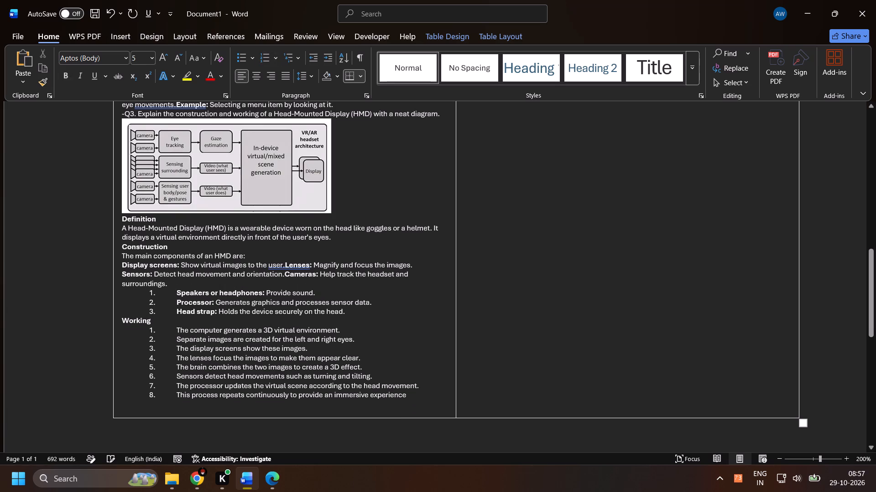
Join the Speakers or headphones, Processor and Head strap items onto the end of the Construction text, without numbering.
click(175, 288)
key(BackSpace)
key(BackSpace)
key(BackSpace)
click(170, 295)
key(BackSpace)
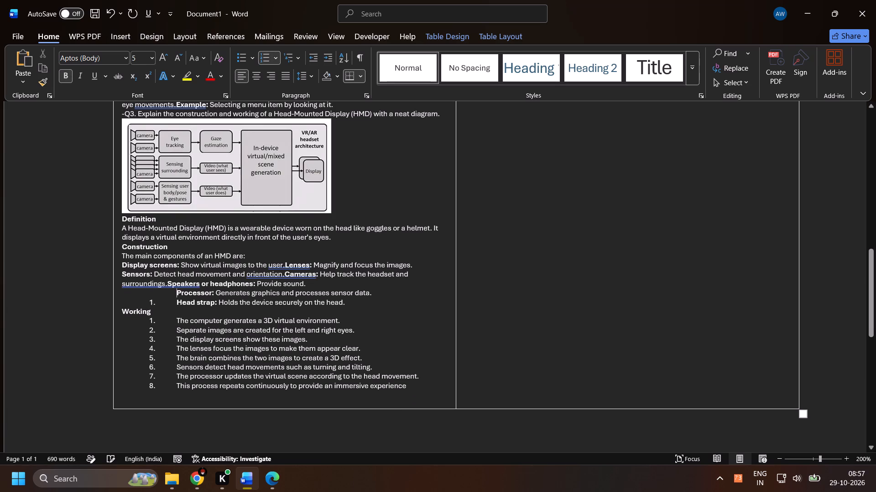
key(BackSpace)
key(BackSpace)
click(171, 302)
key(BackSpace)
key(BackSpace)
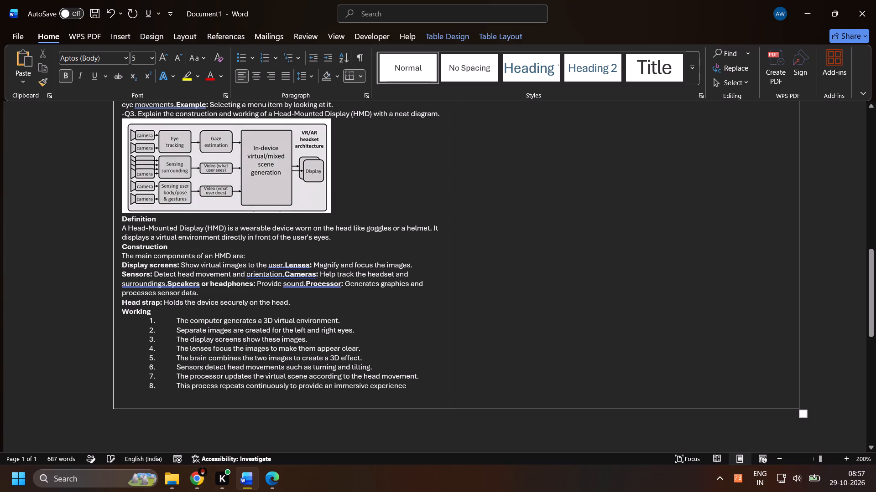
key(BackSpace)
Join the first Working point onto the Working heading line, separated by a dash.
click(171, 313)
key(BackSpace)
key(BackSpace)
key(BackSpace)
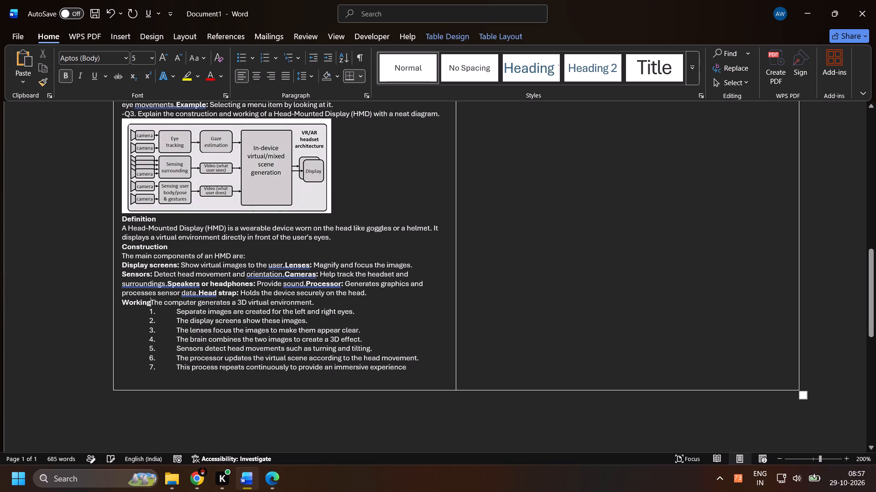
key(minus)
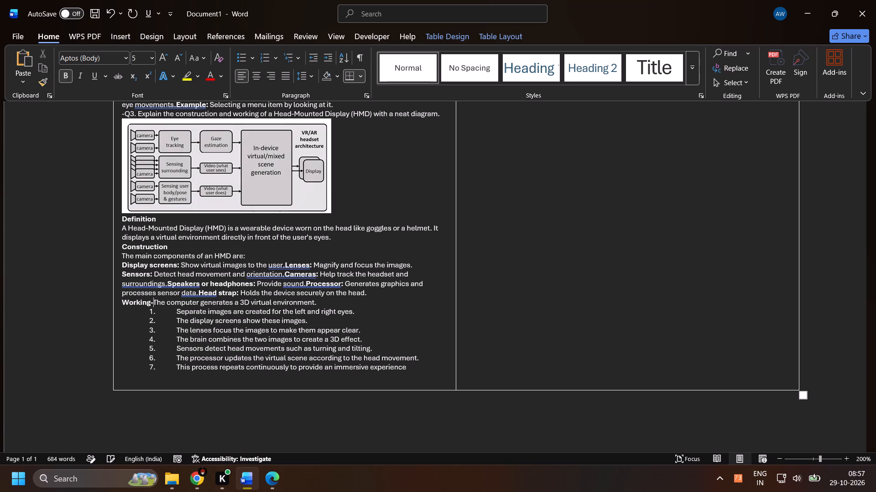
Merge the Working points on separate images, display screens, lenses and the brain into the running text after the first Working point.
click(172, 313)
key(BackSpace)
key(BackSpace)
key(BackSpace)
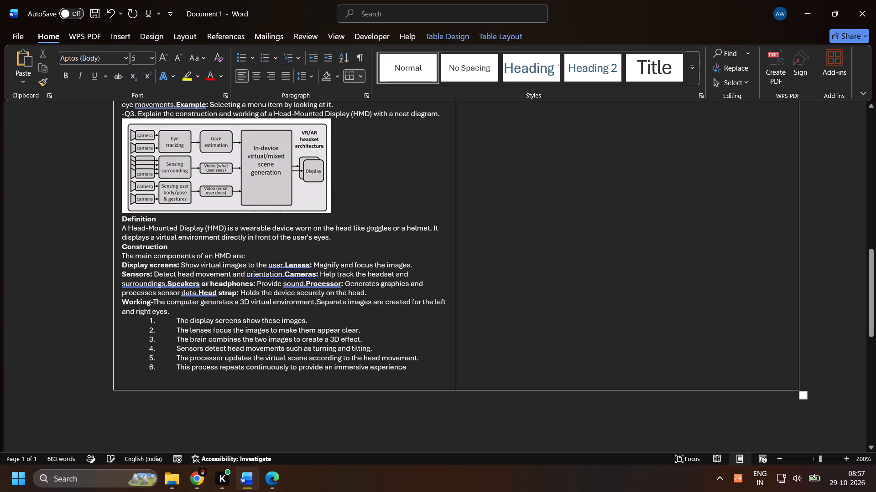
click(174, 320)
key(BackSpace)
key(BackSpace)
key(BackSpace)
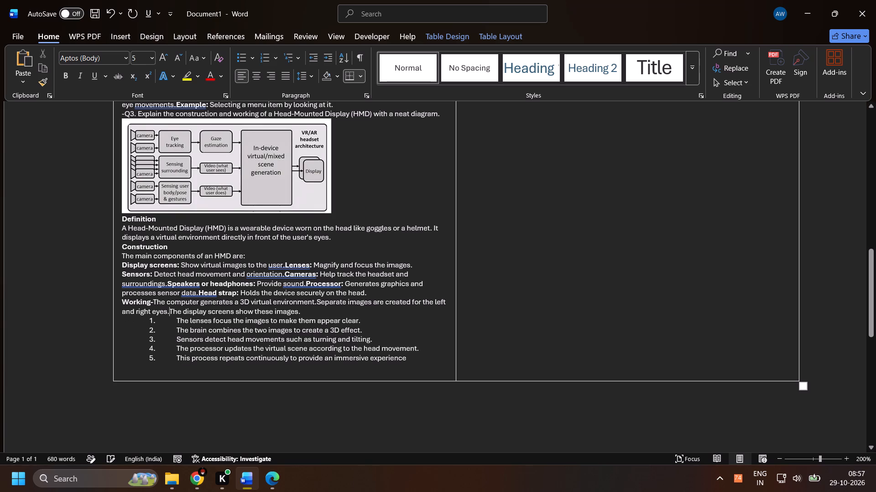
click(167, 323)
key(BackSpace)
key(BackSpace)
key(BackSpace)
click(167, 328)
key(BackSpace)
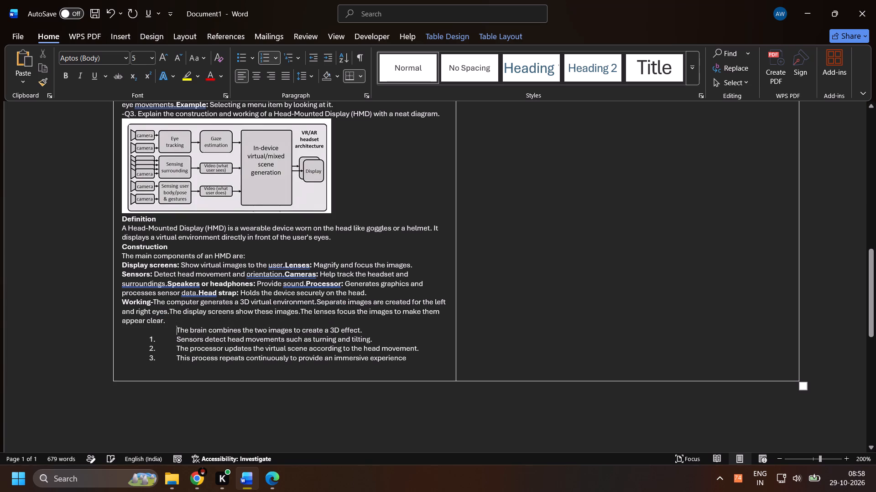
key(BackSpace)
key(BackSpace)
Merge the last three Working points, on sensors, the processor and the repeating process, into the Working paragraph.
click(167, 330)
key(BackSpace)
key(BackSpace)
key(BackSpace)
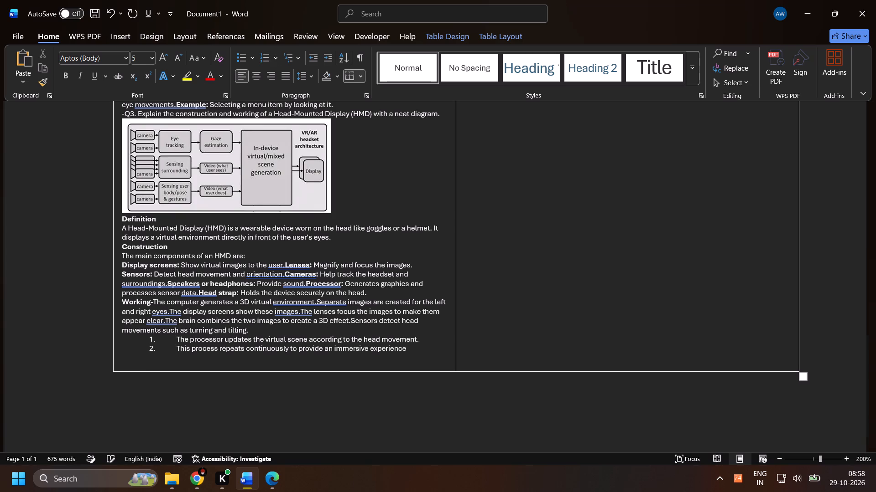
click(165, 340)
key(BackSpace)
key(BackSpace)
key(BackSpace)
click(165, 349)
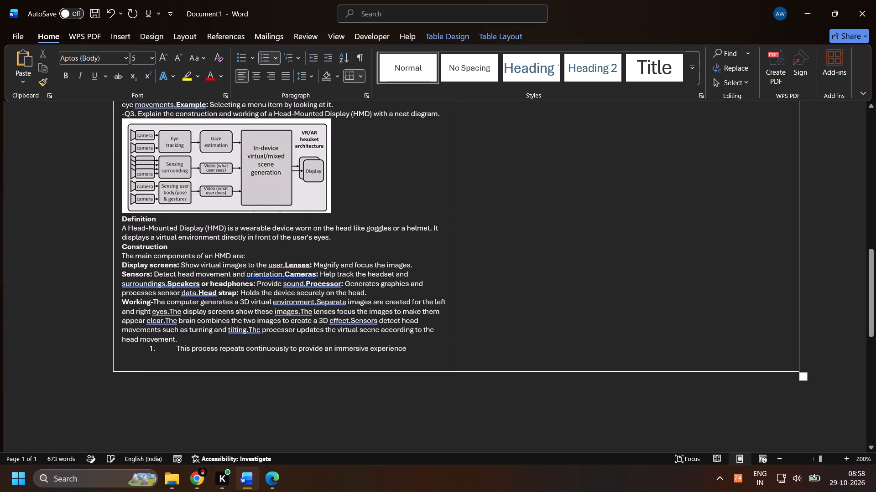
key(BackSpace)
key(BackSpace)
key(BackSpace)
Return to the Eye-Tracking Sensor entry and place the text cursor in its last line, just above the Q3 heading.
scroll(232, 295, up, 1)
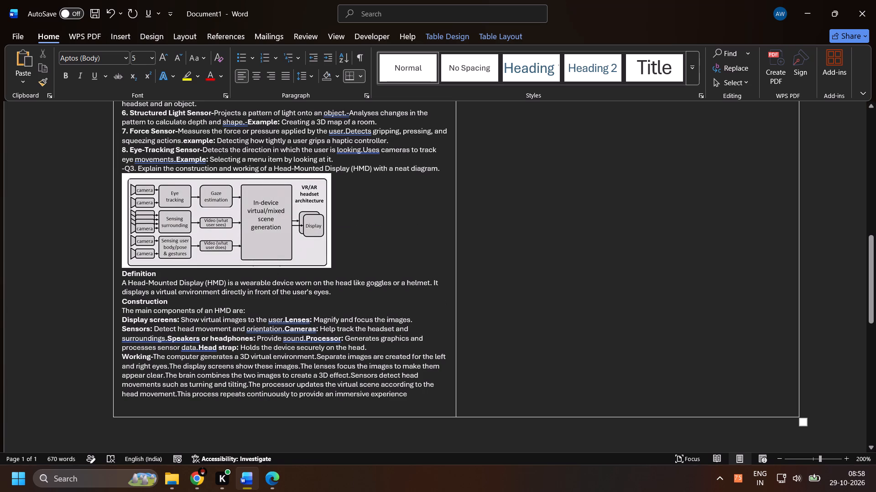
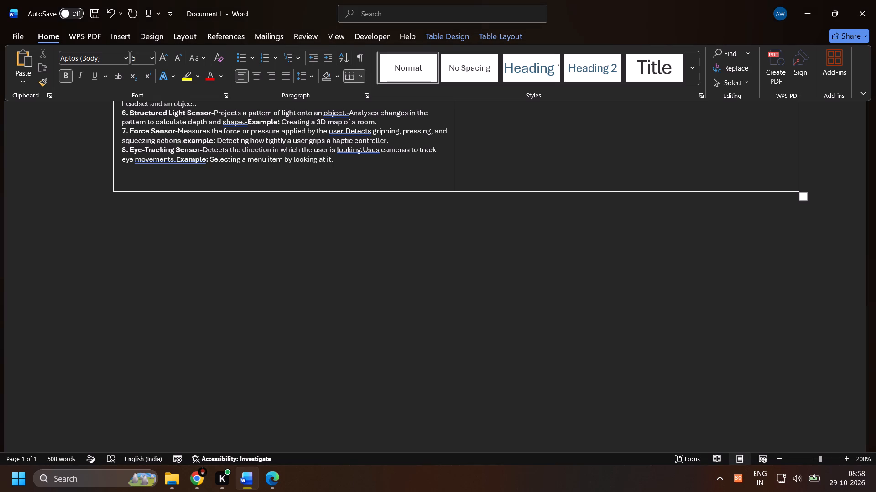
key(ctrl+v)
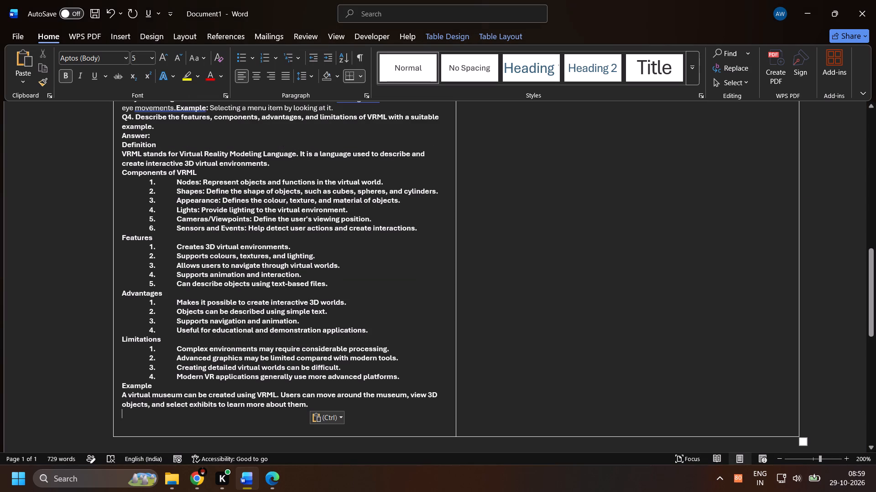
Remove the bold formatting from the whole pasted Q4 answer.
drag(310, 405, 123, 293)
scroll(134, 300, up, 3)
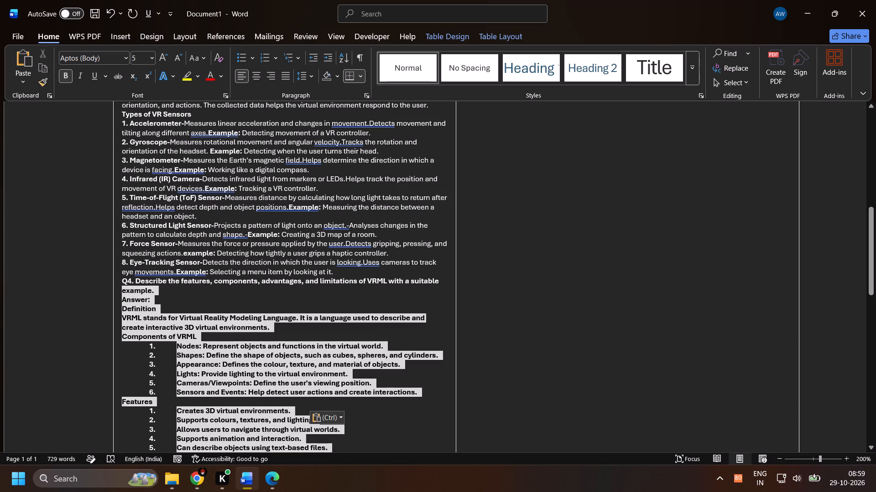
drag(123, 293, 116, 285)
click(67, 80)
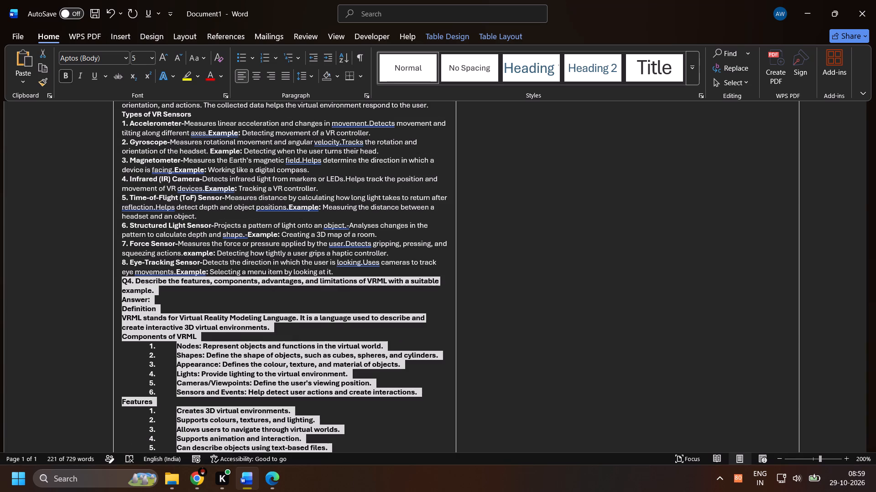
click(147, 336)
Delete the "Answer:" line in Q4 and join the VRML definition onto the Definition heading, separated by a dash.
drag(151, 298, 120, 297)
key(BackSpace)
click(124, 310)
key(BackSpace)
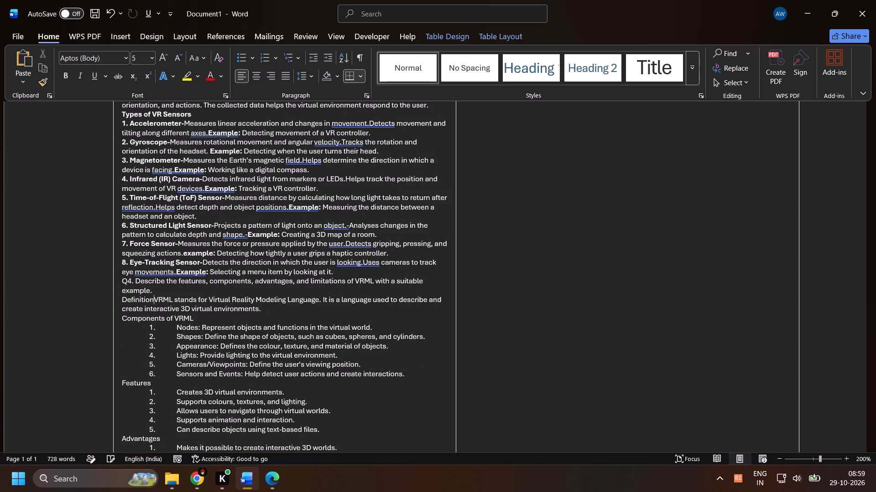
key(minus)
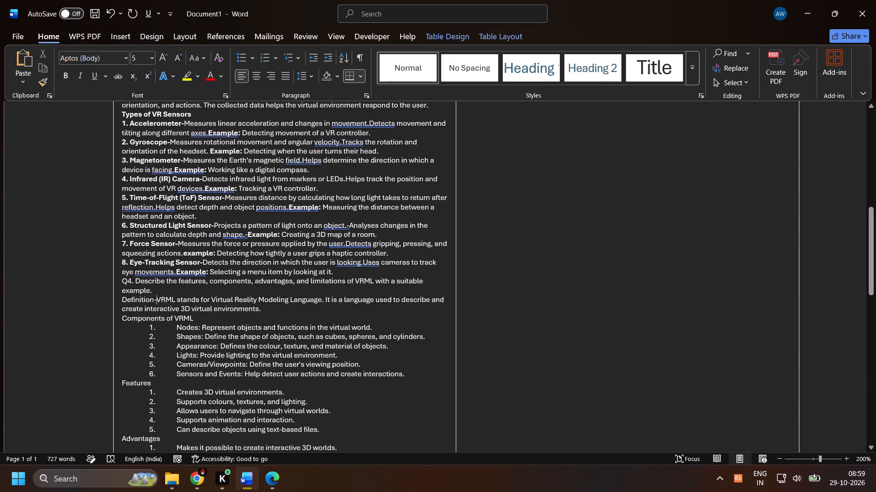
Add a dash after the "Components of VRML" heading and make the heading text bold.
click(199, 317)
key(minus)
drag(192, 319, 137, 318)
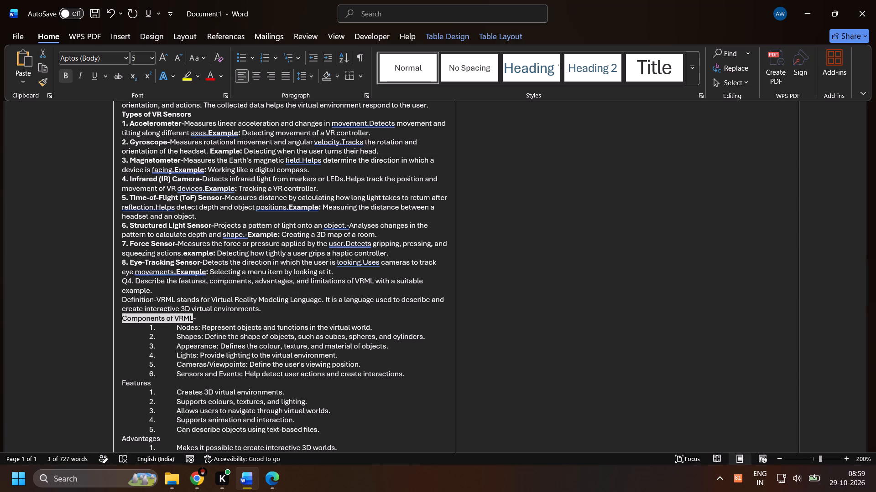
click(65, 72)
Join the Nodes component onto the "Components of VRML" heading line, after the dash.
click(168, 323)
key(BackSpace)
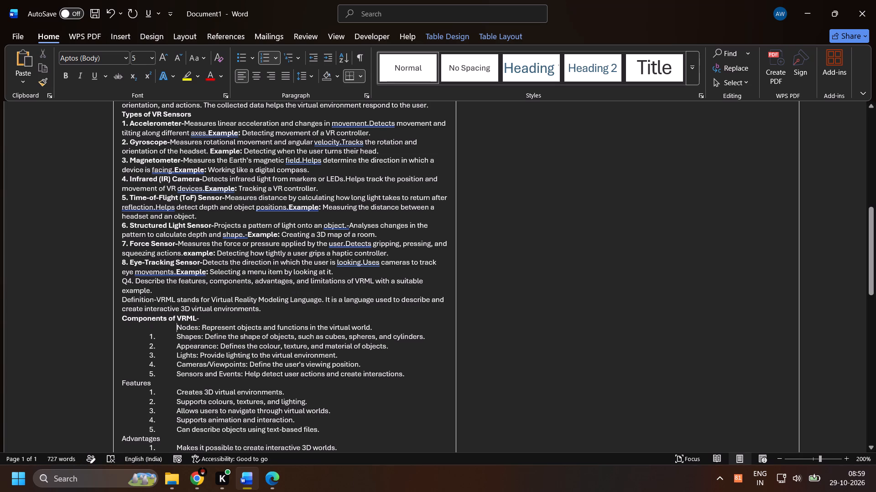
key(BackSpace)
key(BackSpace)
Remove the list numbering and indentation from the Shapes and Appearance components, keeping each on its own line.
click(176, 325)
key(BackSpace)
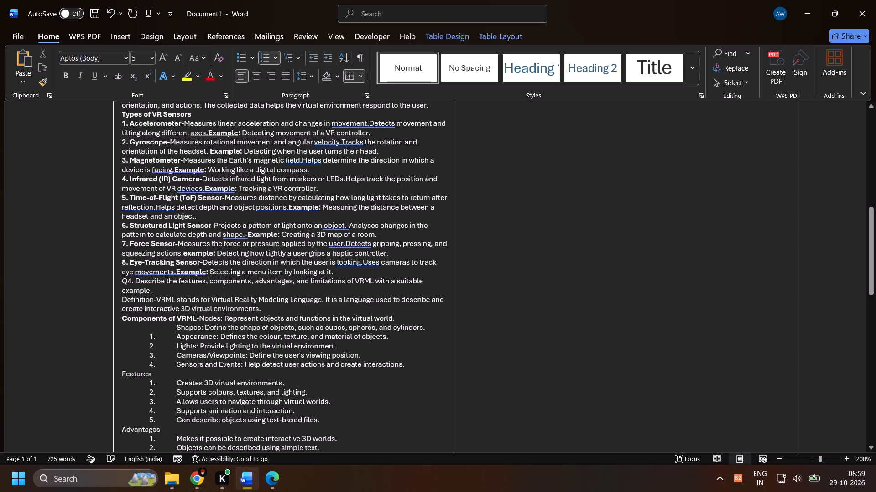
key(BackSpace)
click(174, 340)
key(BackSpace)
key(BackSpace)
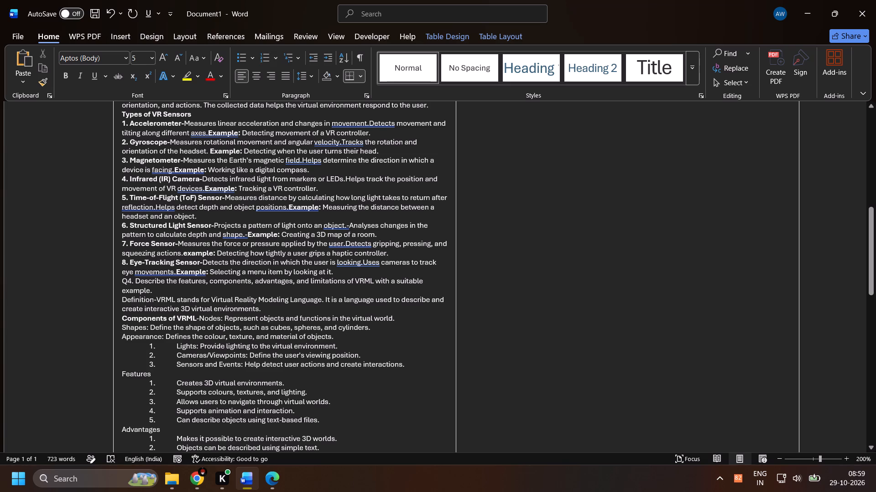
Merge the Lights, Cameras/Viewpoints, and Sensors and Events components into the running text after the Appearance component.
click(177, 345)
key(BackSpace)
key(BackSpace)
key(BackSpace)
key(space)
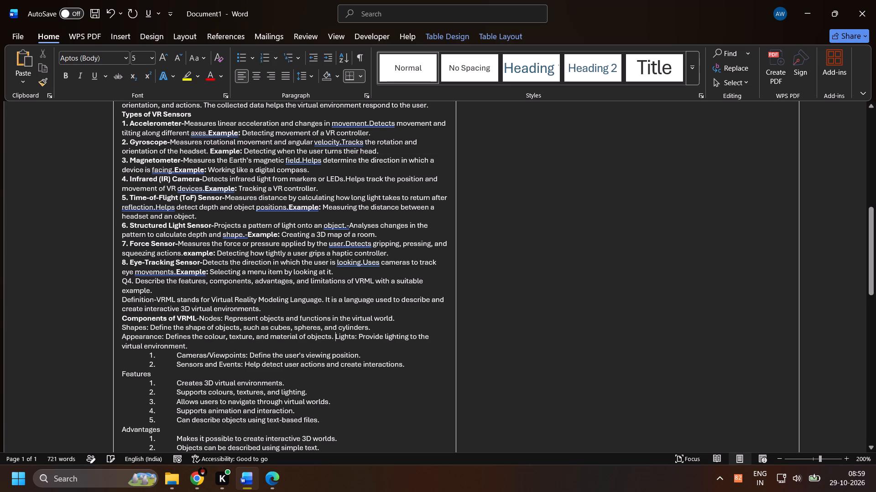
click(177, 356)
key(BackSpace)
key(BackSpace)
key(BackSpace)
click(176, 356)
key(BackSpace)
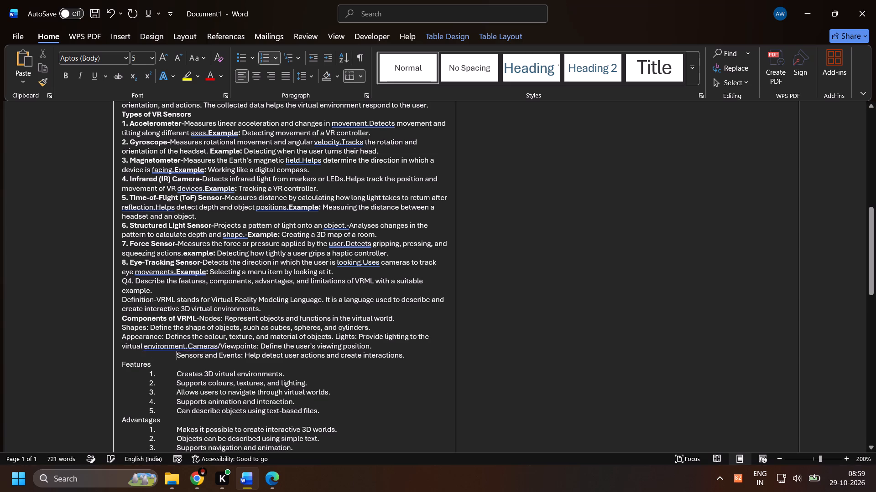
key(BackSpace)
key(BackSpace)
key(space)
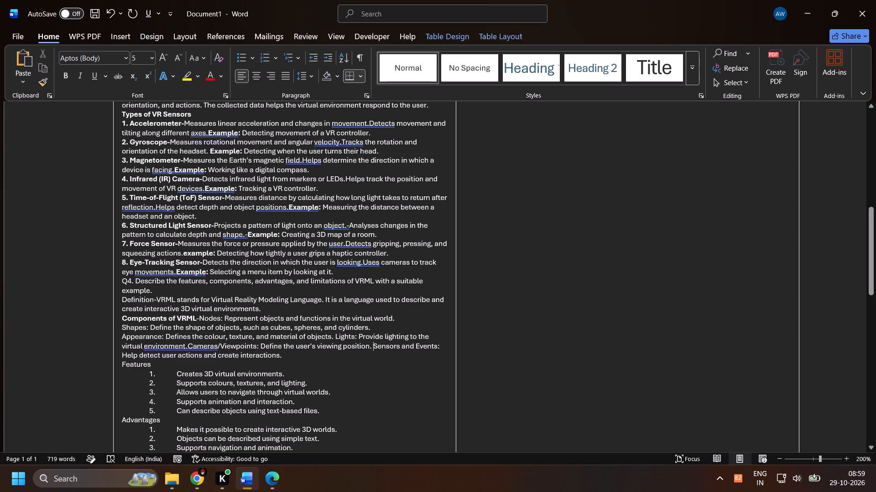
Join the Shapes and Appearance components onto the running "Components of VRML" text, each separated by a space.
click(125, 336)
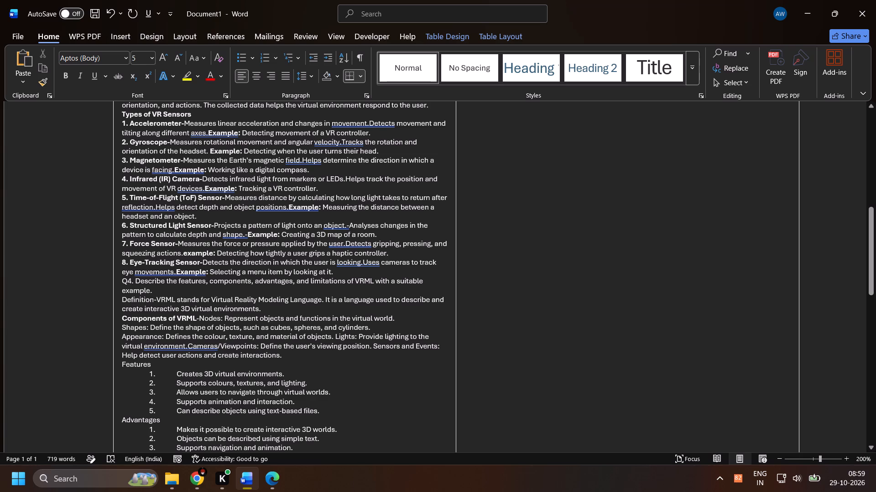
click(124, 328)
key(Left)
key(BackSpace)
key(space)
click(121, 334)
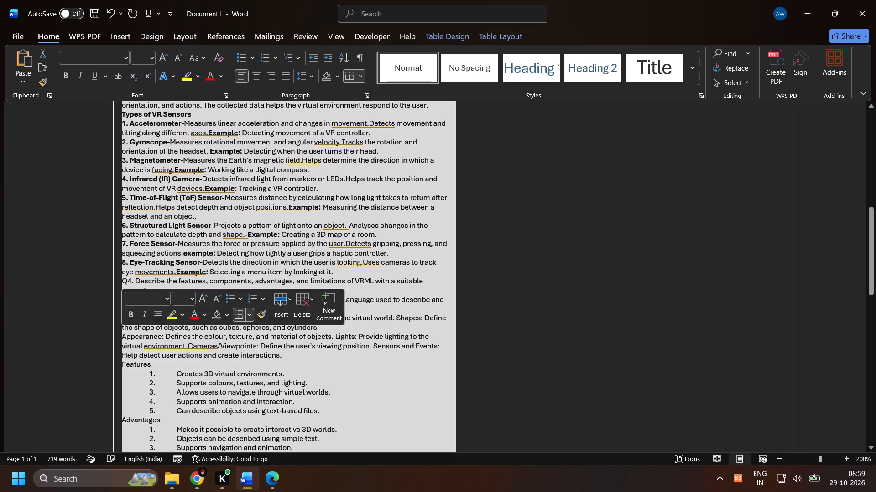
click(124, 336)
key(Left)
key(BackSpace)
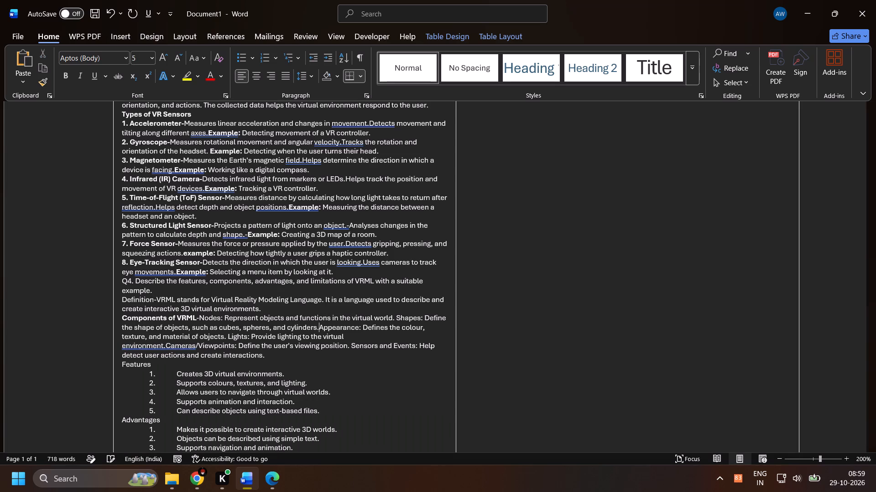
key(space)
Shorten "environment" to "env" in the Lights component, with extra space before the word.
click(125, 348)
key(Left)
key(BackSpace)
key(space)
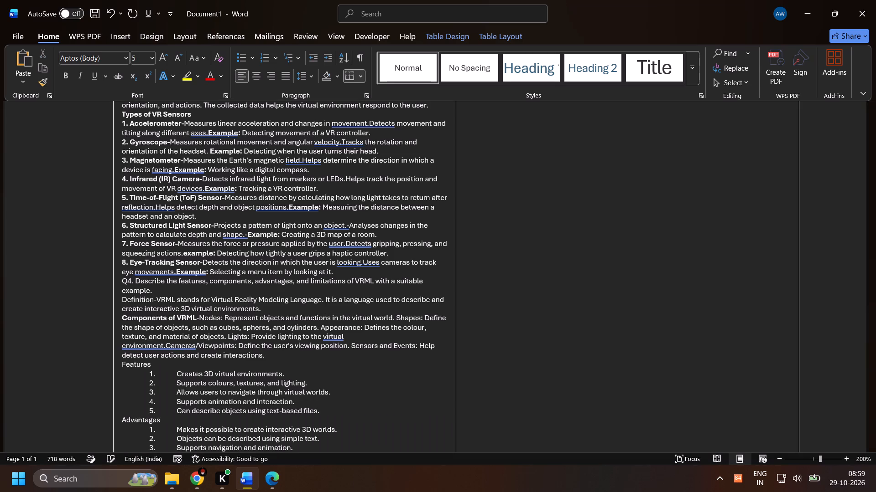
key(BackSpace)
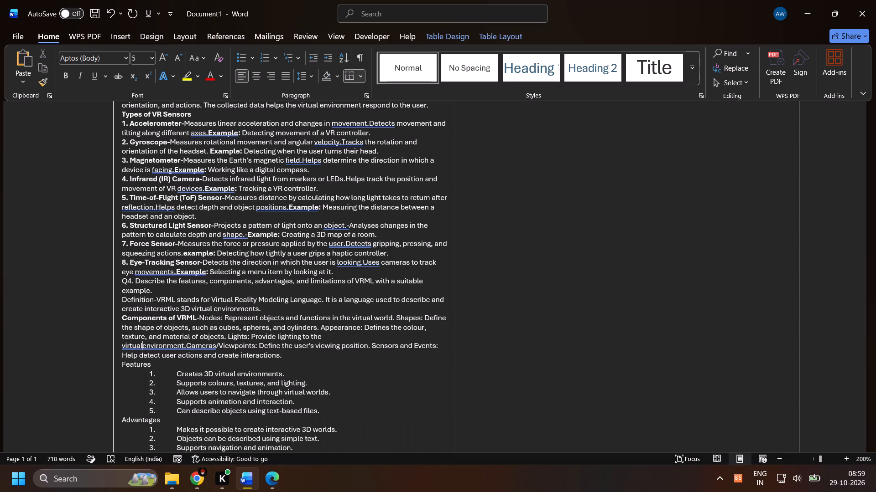
key(space)
key(space)
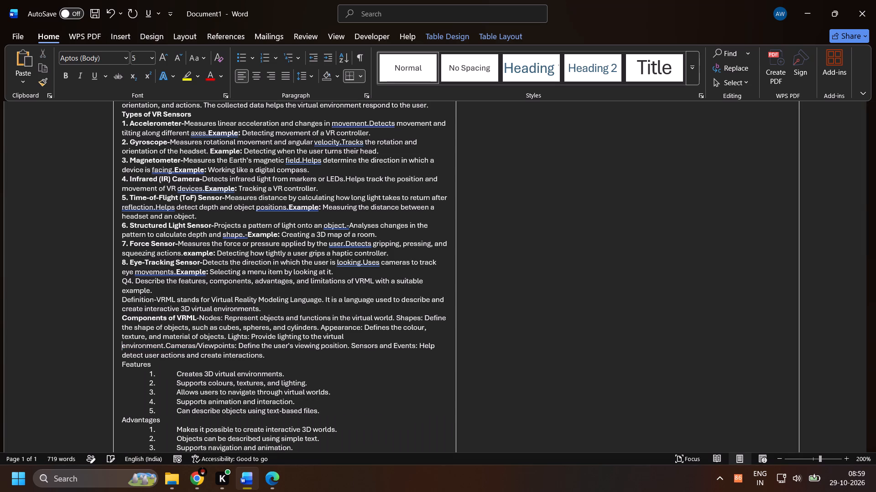
click(164, 348)
drag(164, 347, 130, 347)
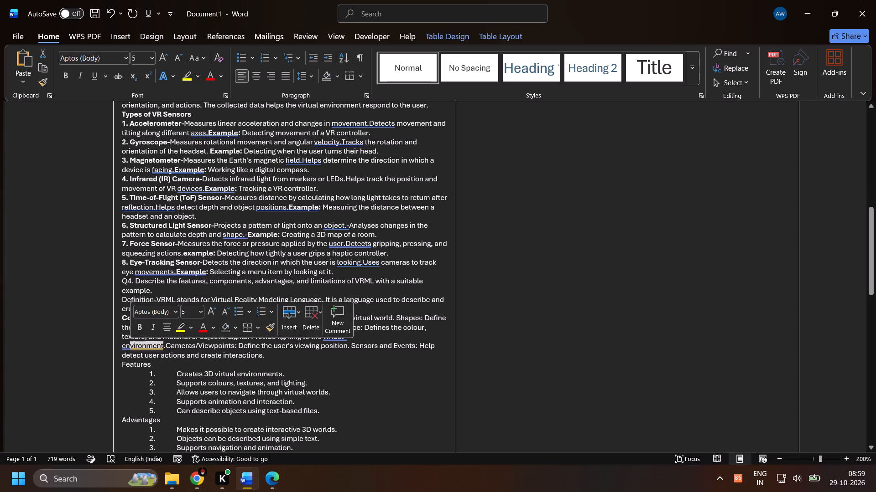
key(BackSpace)
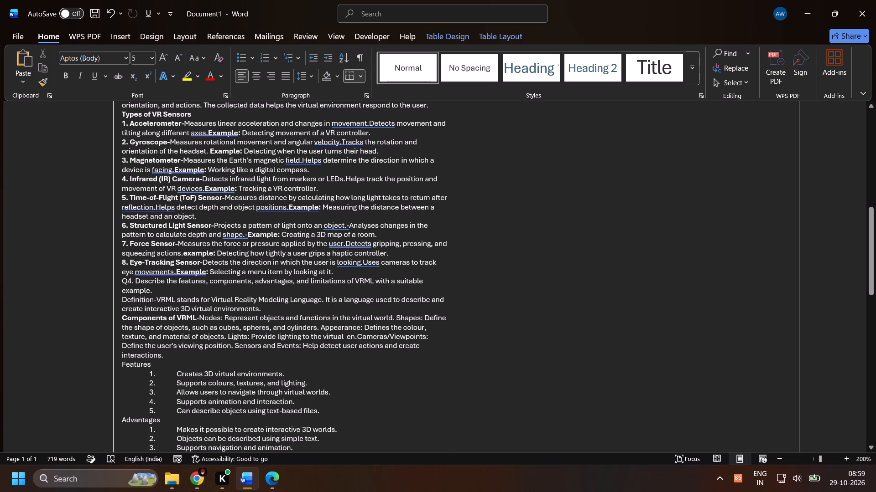
key(v)
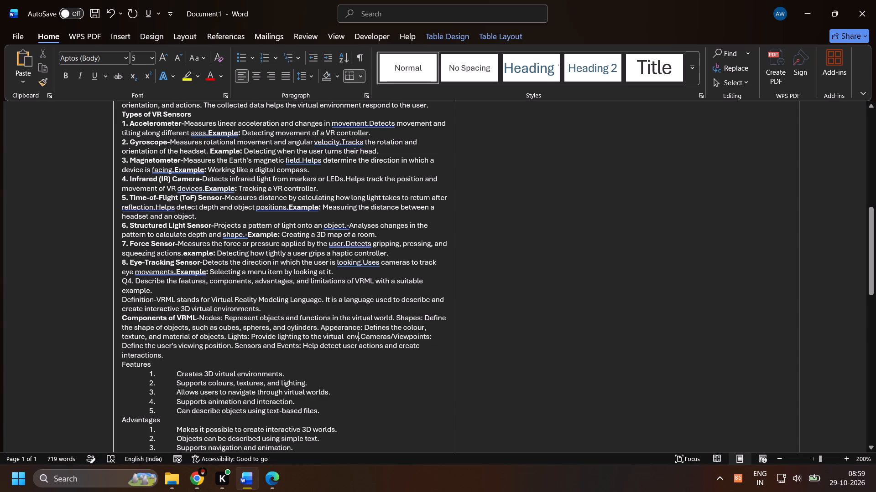
Join the first feature, "Creates 3D virtual environments.", onto the Features heading line after a dash.
click(170, 375)
key(BackSpace)
key(BackSpace)
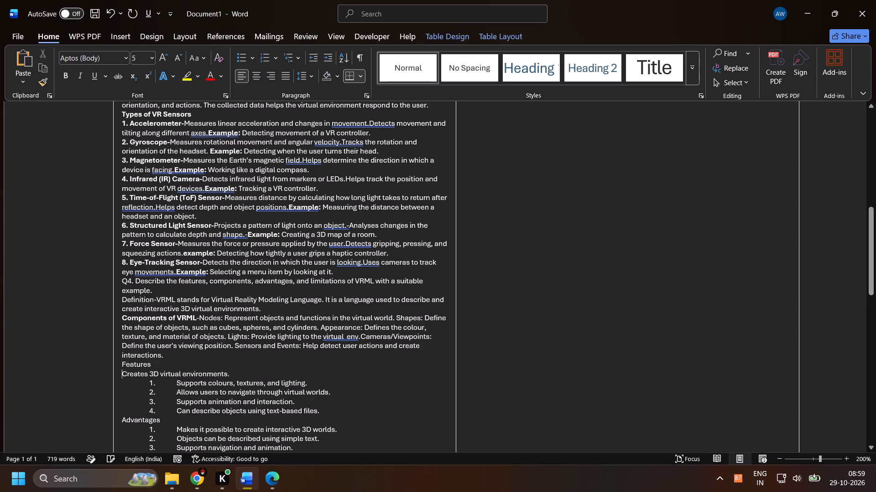
key(BackSpace)
key(space)
key(BackSpace)
key(minus)
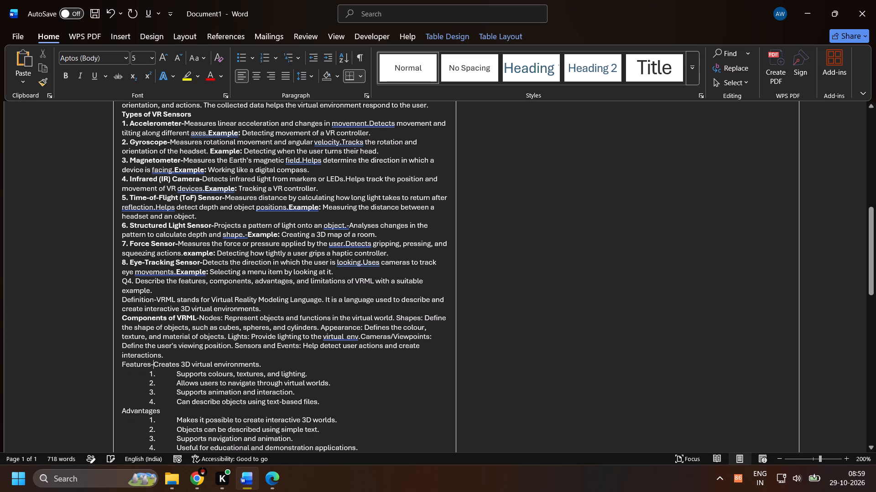
Strip the numbering from the remaining features, merging them into running text with the navigation and text-based files items starting new lines.
click(176, 372)
key(BackSpace)
key(BackSpace)
key(BackSpace)
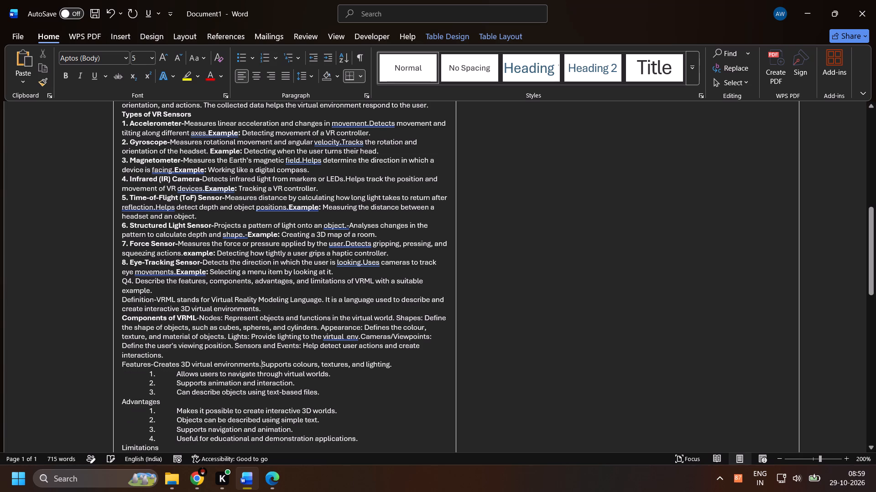
key(space)
click(175, 373)
key(BackSpace)
key(BackSpace)
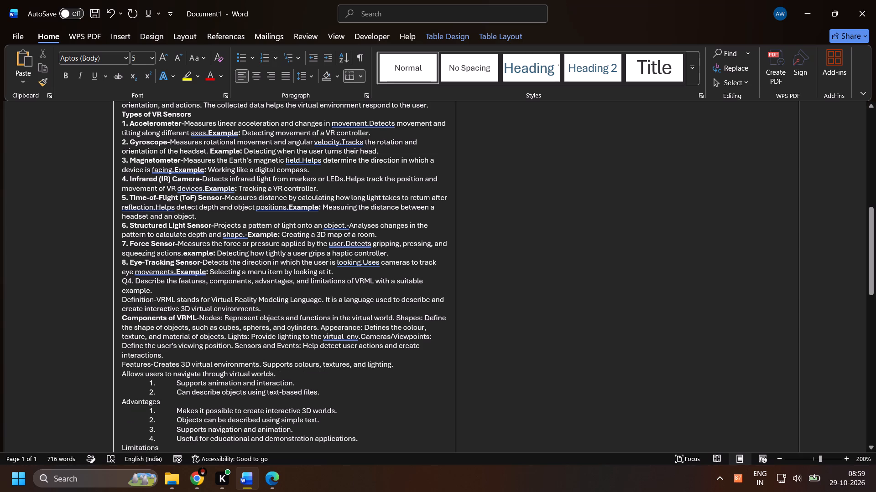
click(178, 382)
key(BackSpace)
key(BackSpace)
key(BackSpace)
click(177, 382)
key(BackSpace)
key(BackSpace)
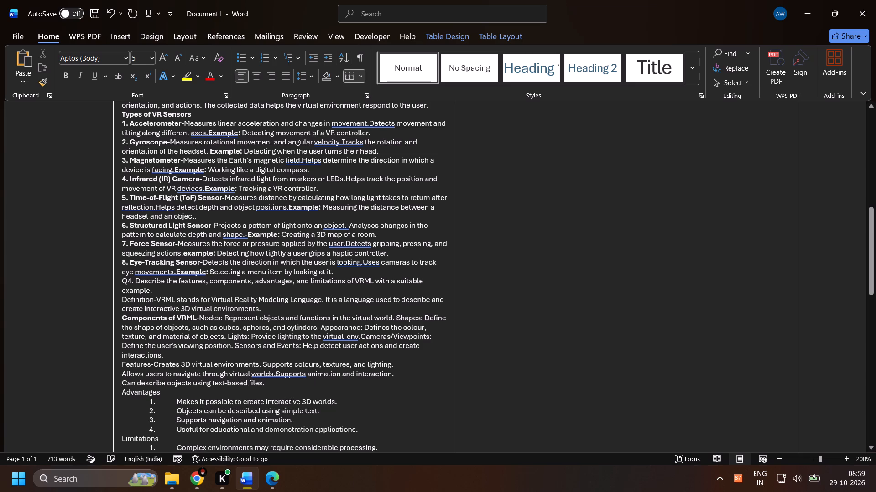
Join the first advantage, about creating interactive 3D worlds, onto the Advantages heading line after a dash.
scroll(173, 378, down, 3)
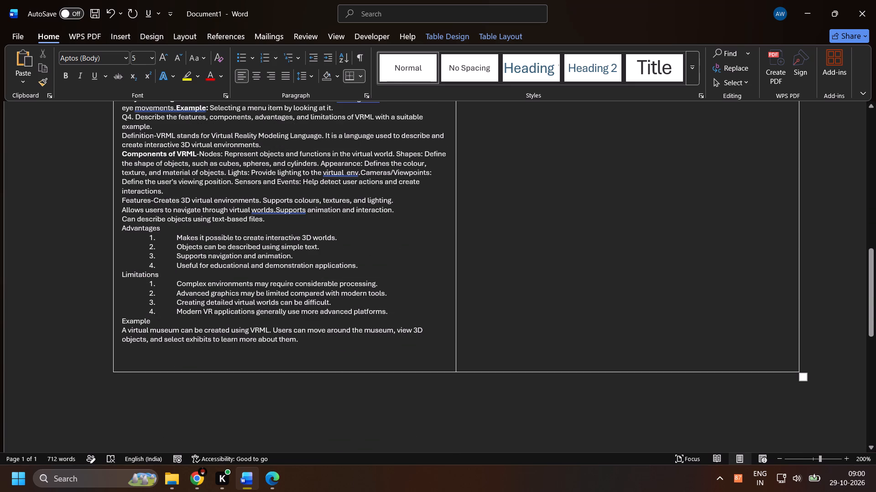
click(178, 236)
key(BackSpace)
key(BackSpace)
key(BackSpace)
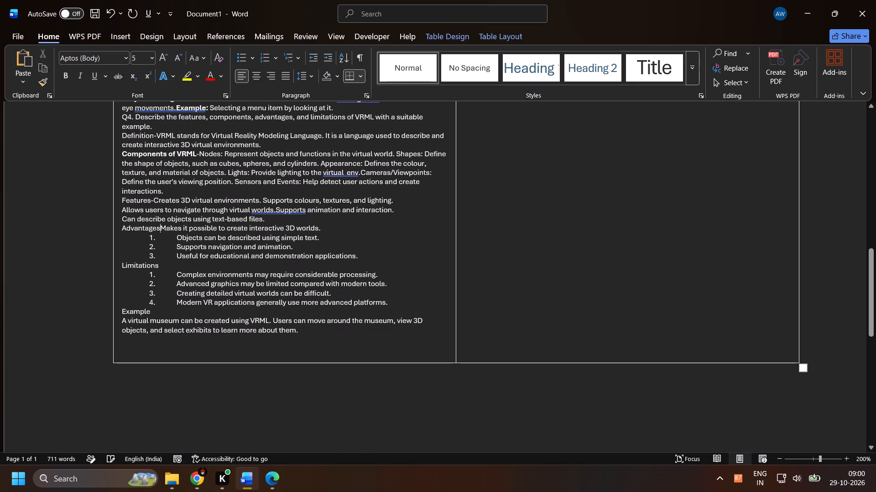
key(minus)
Merge the remaining three numbered advantages into the running text on the Advantages line.
click(177, 235)
key(BackSpace)
key(BackSpace)
key(BackSpace)
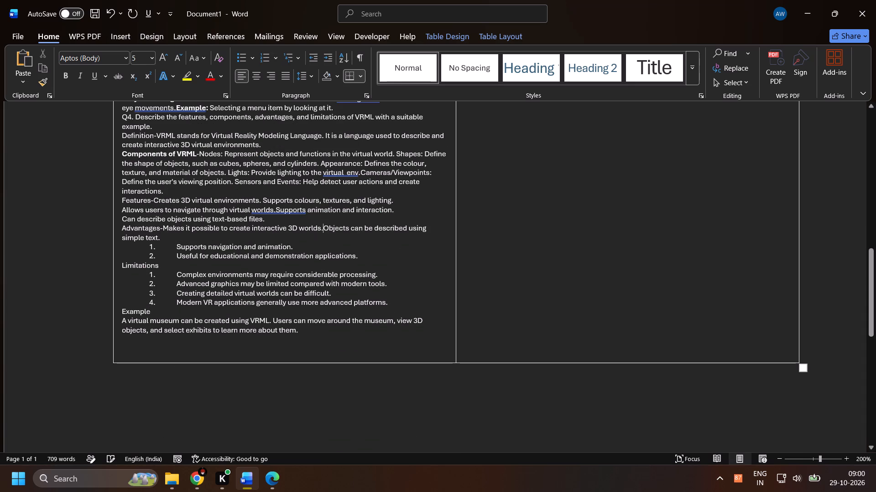
click(171, 250)
key(BackSpace)
key(BackSpace)
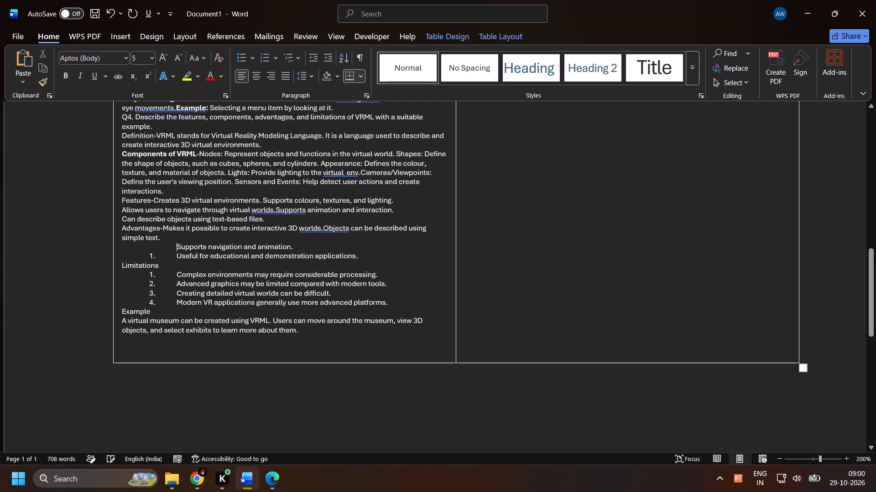
key(BackSpace)
click(173, 245)
key(BackSpace)
key(BackSpace)
key(BackSpace)
key(space)
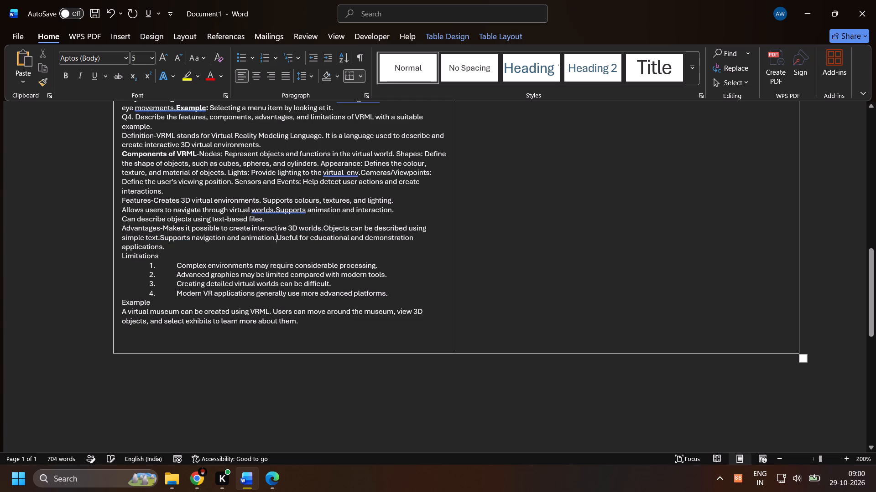
Join the first limitation, about considerable processing, onto the Limitations heading line after a dash.
click(173, 265)
key(BackSpace)
key(BackSpace)
key(BackSpace)
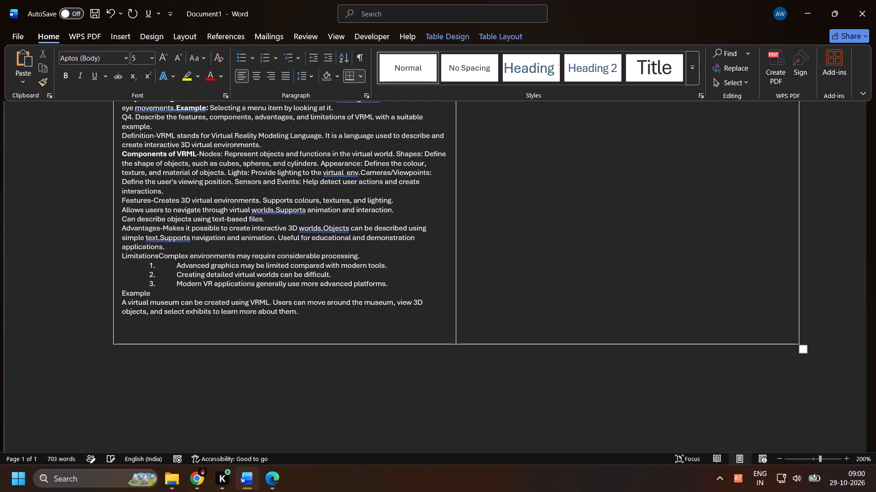
key(space)
key(BackSpace)
key(minus)
Merge the next two limitations into the Limitations text and leave the modern VR applications item unnumbered on its own line.
click(173, 265)
key(BackSpace)
key(BackSpace)
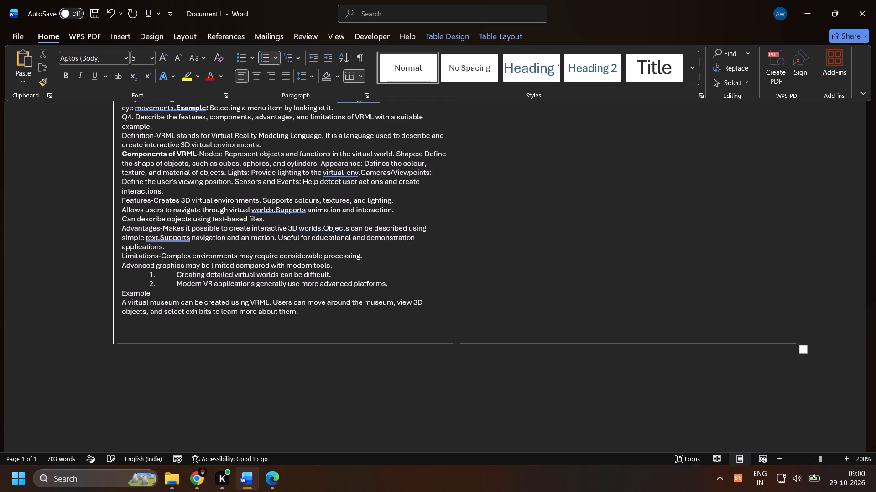
key(BackSpace)
click(173, 272)
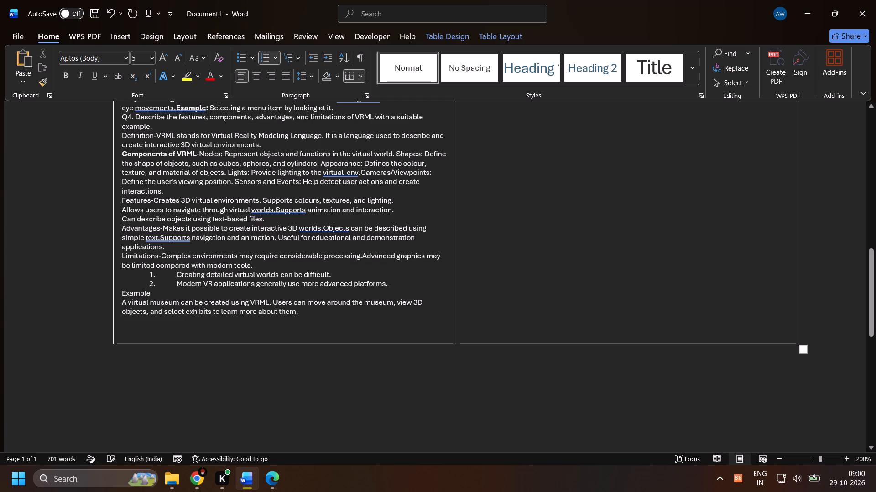
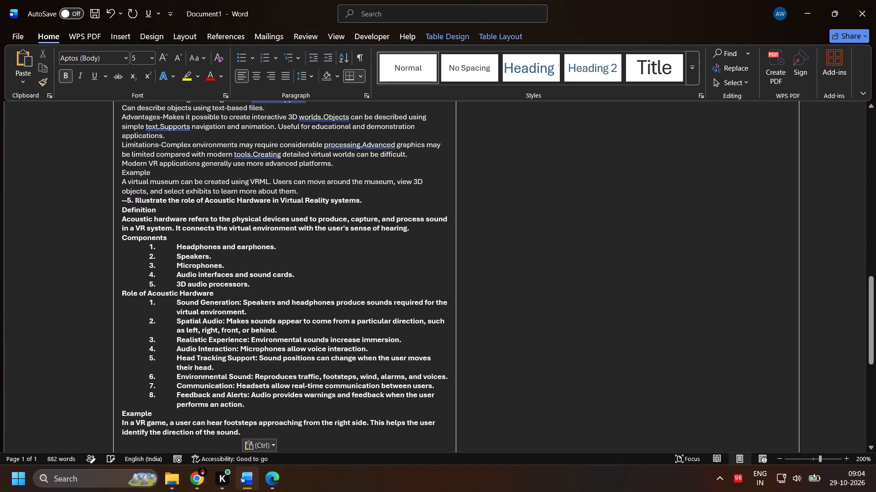
Search the ARVR unit 3 notes PDF in Edge for "acousti" and read its section on Acoustic Hardware.
click(268, 479)
click(206, 0)
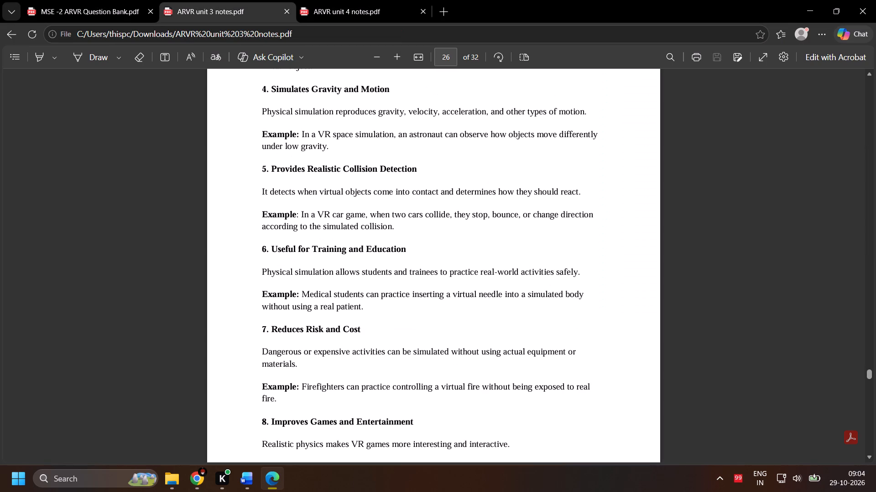
key(ctrl+f)
text(acousti)
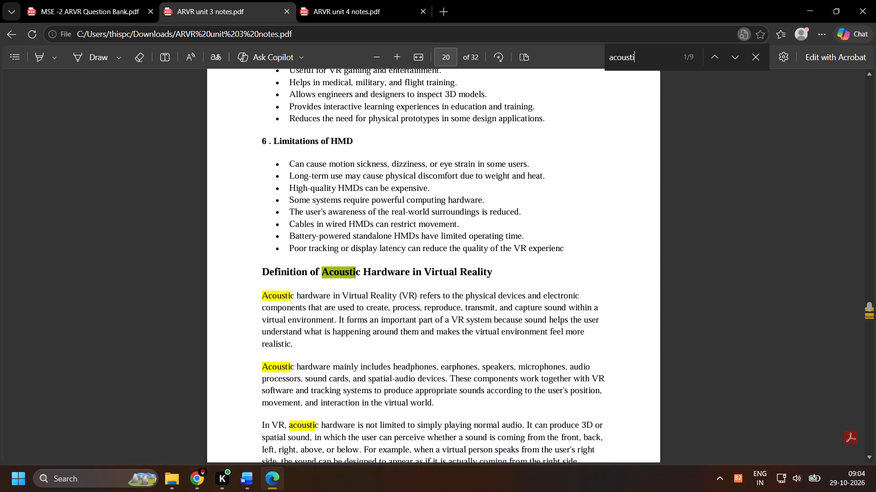
click(460, 261)
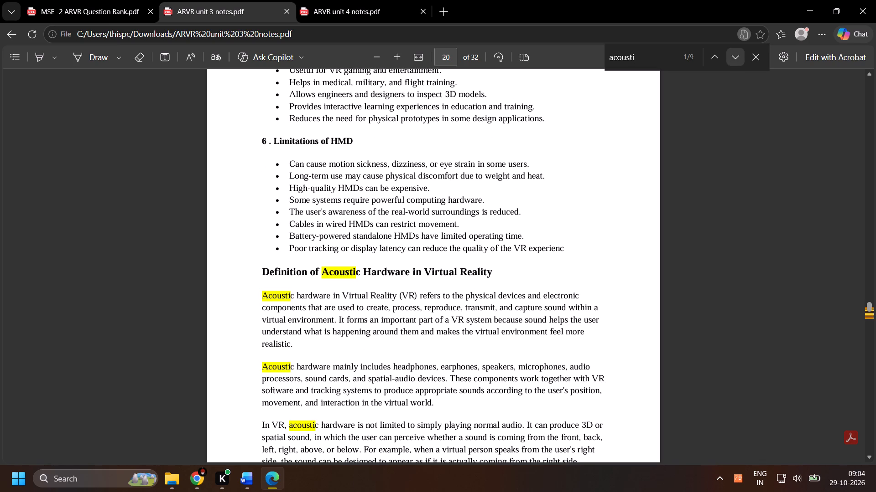
click(753, 57)
scroll(406, 214, down, 1)
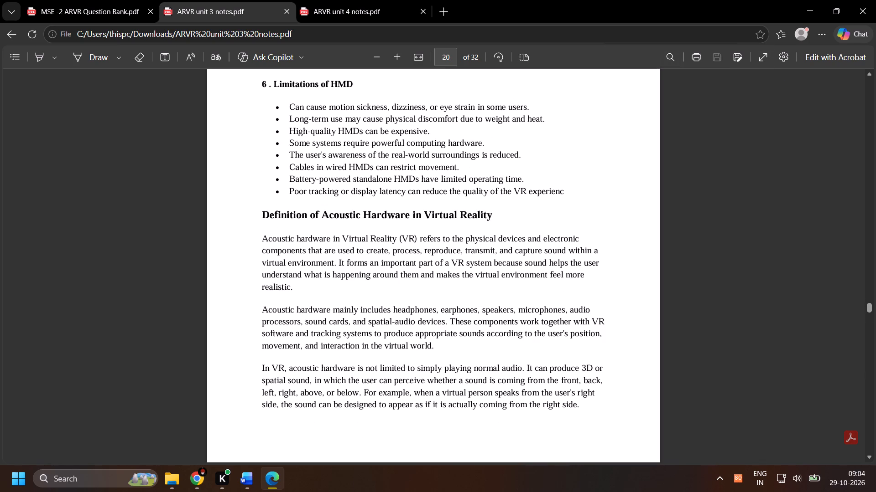
scroll(310, 282, down, 4)
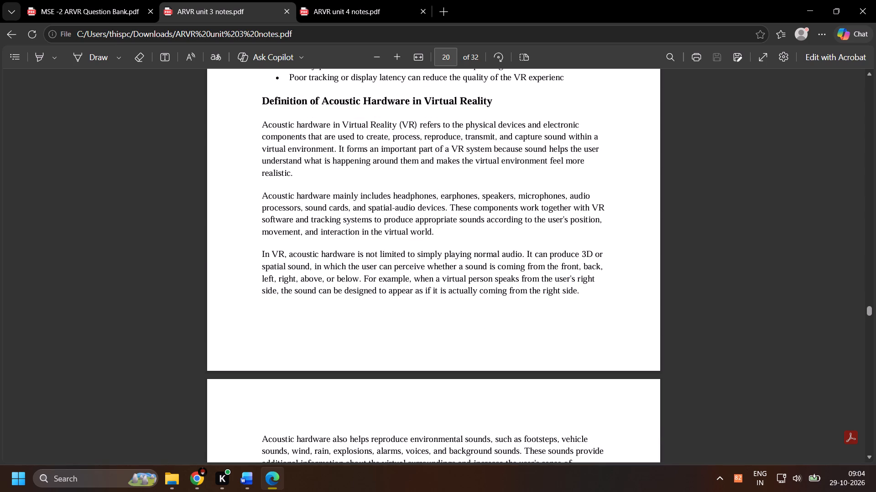
scroll(318, 276, down, 4)
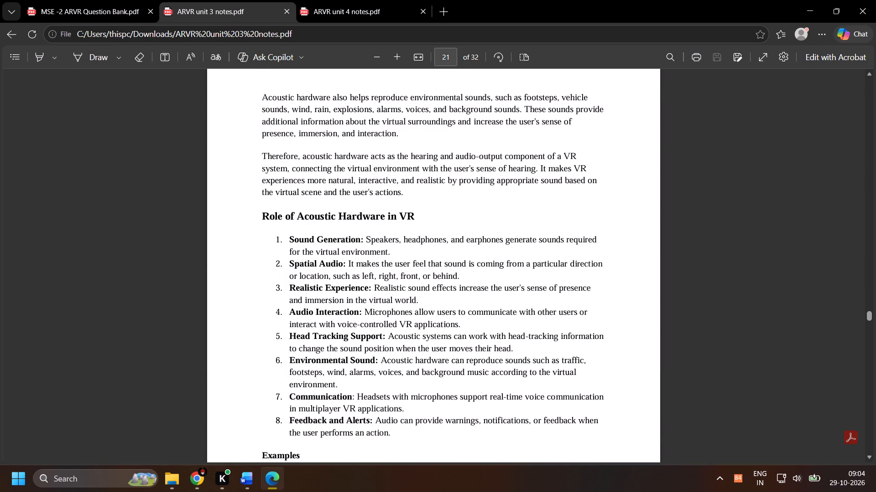
click(188, 481)
click(188, 481)
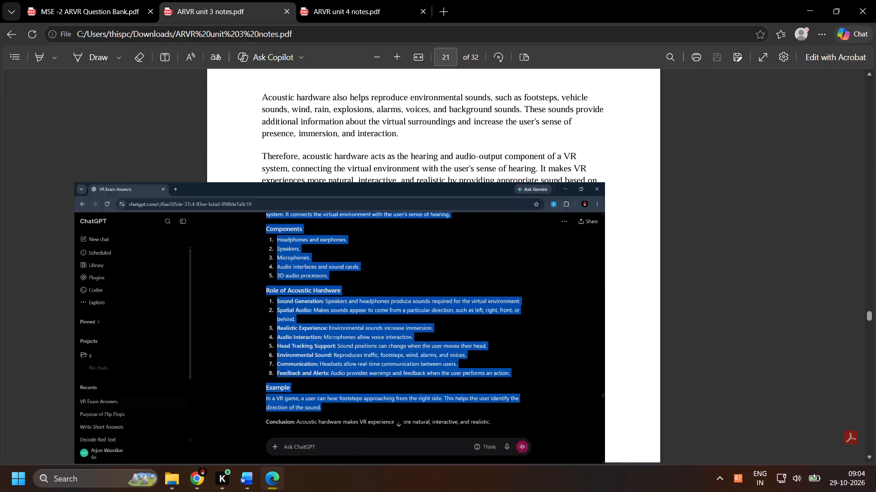
Copy the "Role of Acoustic Hardware in VR" heading and its eight numbered points from the unit 3 notes.
drag(263, 213, 356, 282)
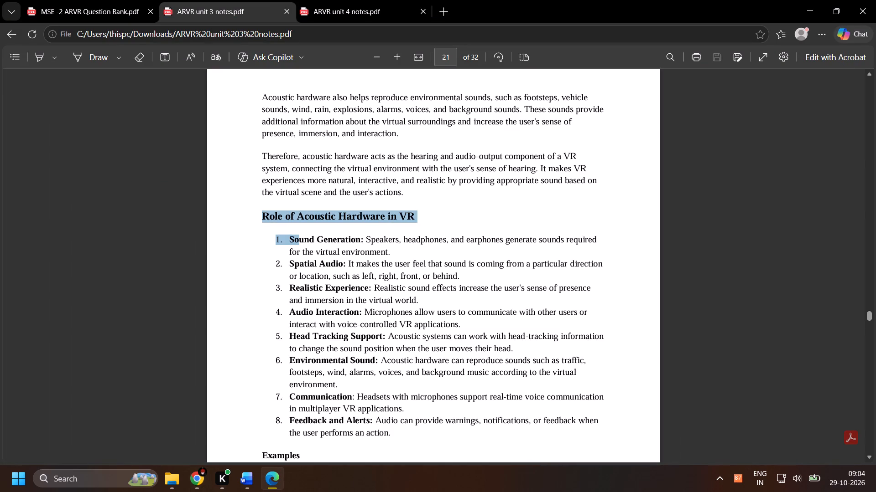
drag(356, 282, 410, 433)
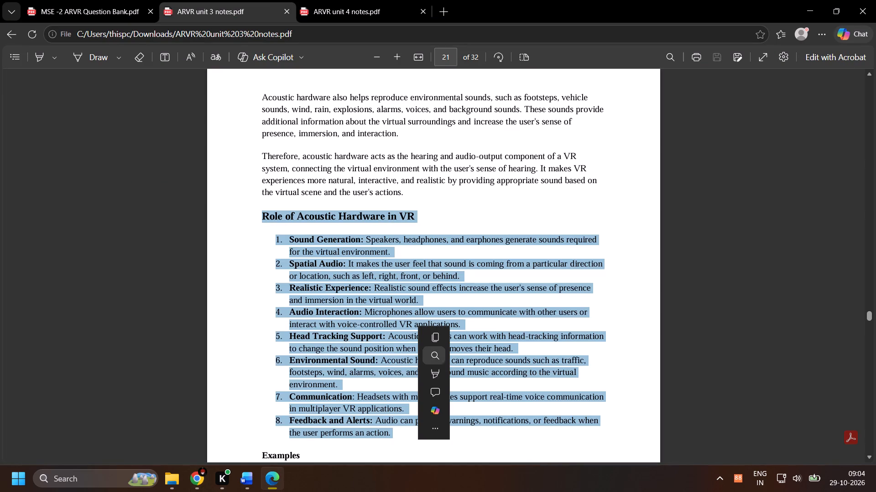
click(428, 337)
scroll(344, 355, down, 2)
In the Word table, replace the Role of Acoustic Hardware list and Example of answer 5 with the copied notes text.
click(199, 481)
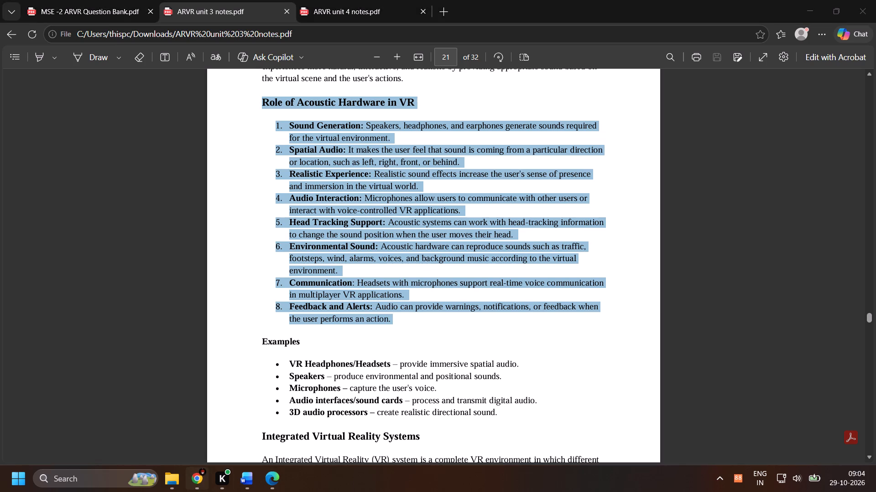
click(245, 479)
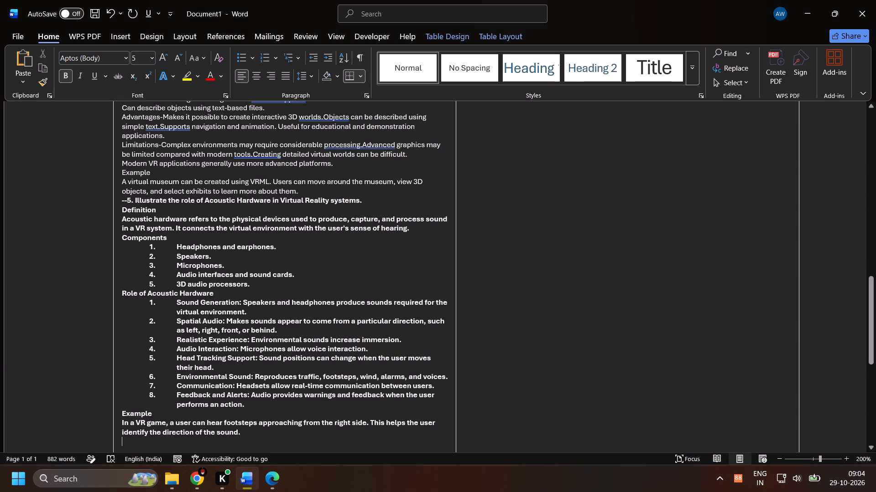
scroll(207, 324, down, 2)
drag(259, 323, 260, 323)
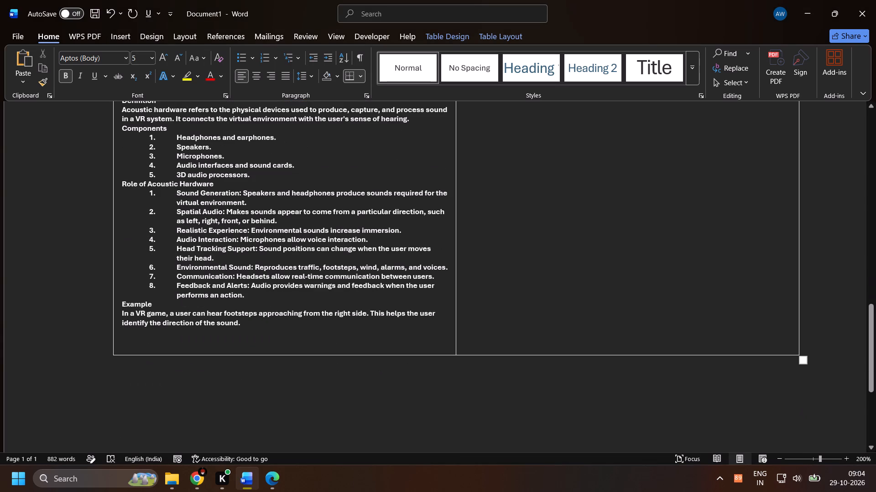
drag(260, 323, 123, 185)
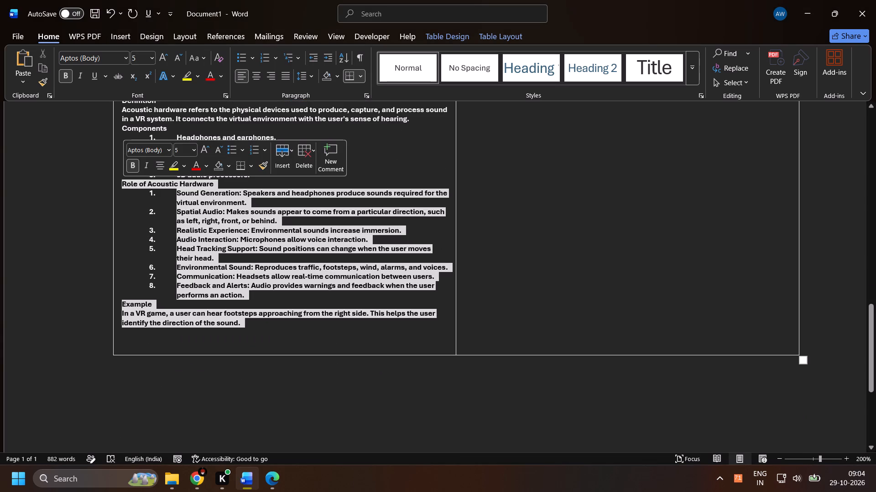
key(ctrl+v)
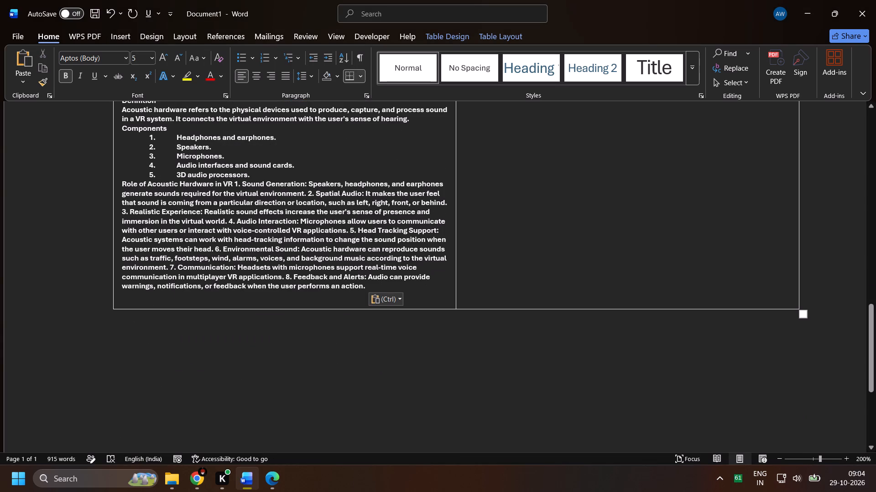
Remove the bold formatting from the pasted Role of Acoustic Hardware in VR text.
drag(123, 181, 391, 284)
click(71, 75)
click(226, 277)
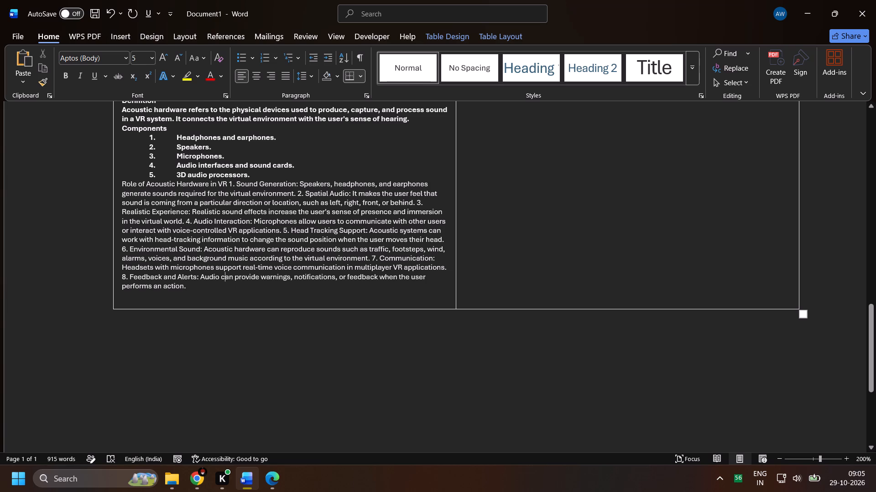
Remove the bold formatting from the Definition and Components sections of the Acoustic Hardware answer.
scroll(175, 194, up, 1)
drag(257, 230, 116, 175)
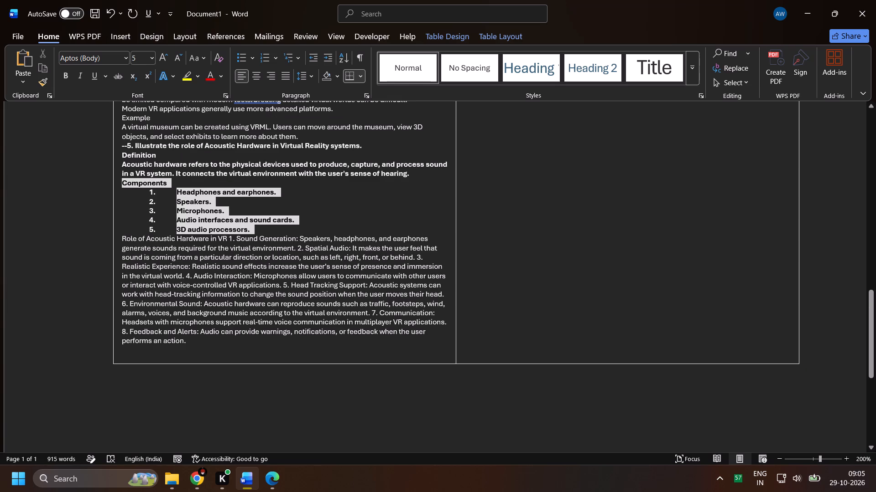
drag(116, 175, 116, 172)
click(116, 163)
click(116, 158)
click(126, 170)
drag(121, 156, 128, 158)
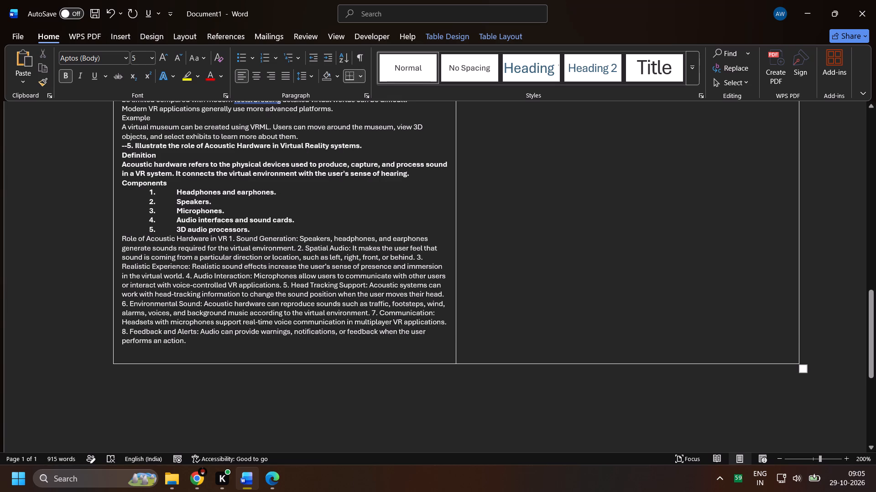
click(123, 153)
drag(123, 154, 205, 200)
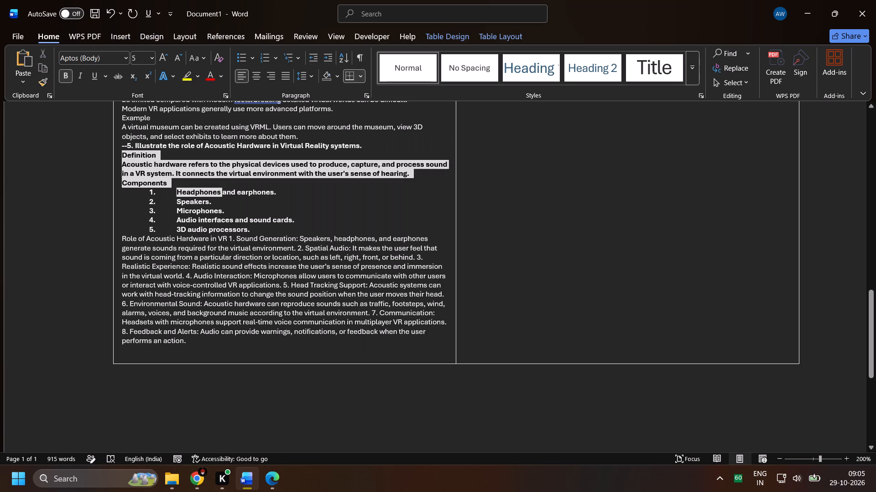
drag(205, 200, 249, 227)
click(62, 78)
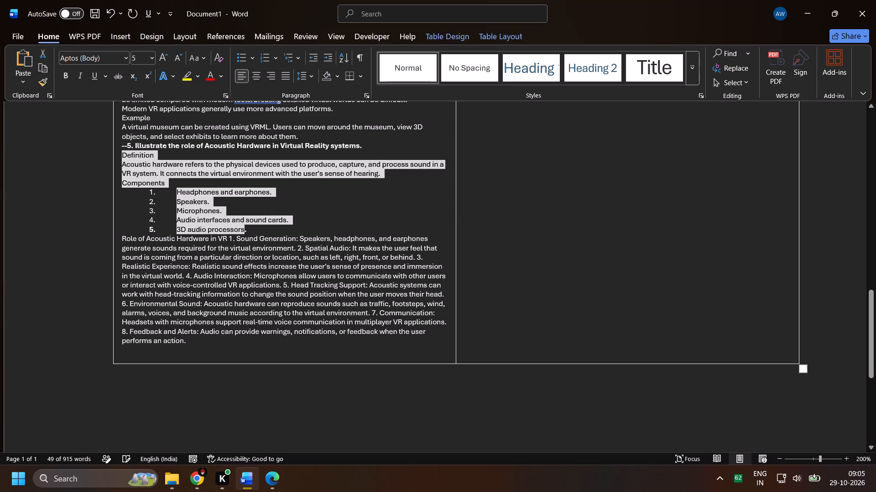
click(208, 233)
Remove the numbering from the Components list under question 5, joining the first four items on one line with 3D audio processors below.
click(172, 191)
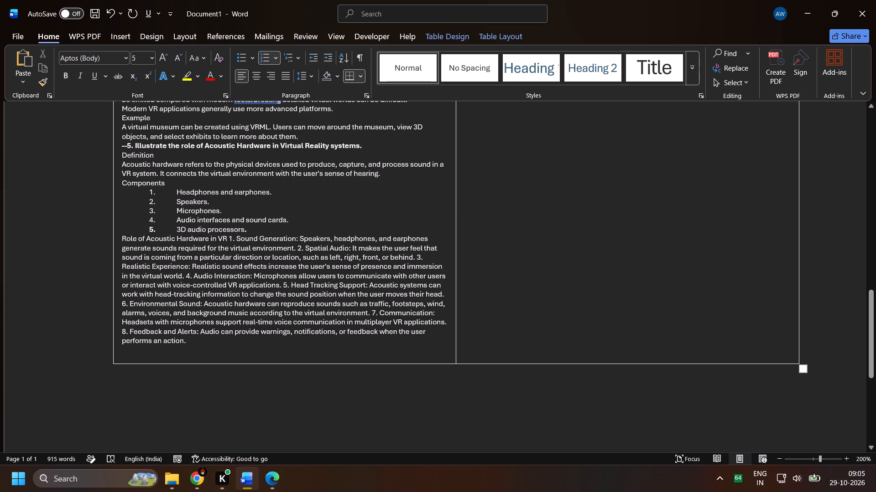
key(BackSpace)
key(BackSpace)
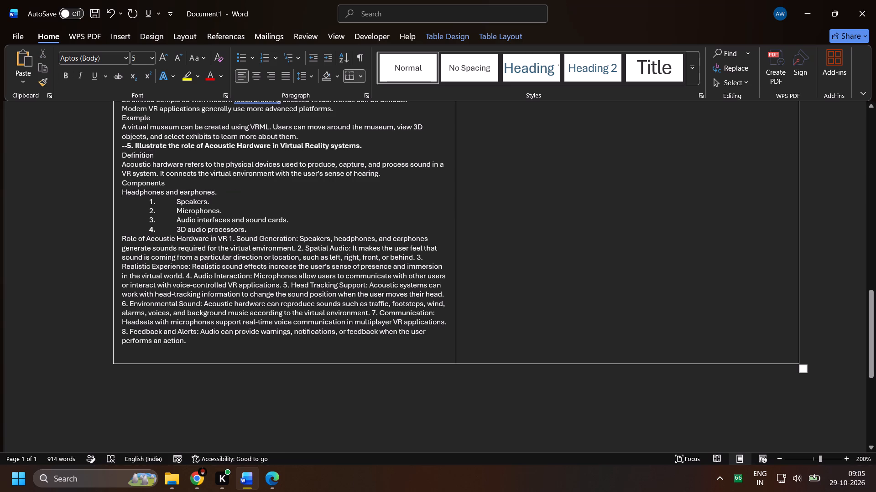
click(172, 203)
key(BackSpace)
key(BackSpace)
key(BackSpace)
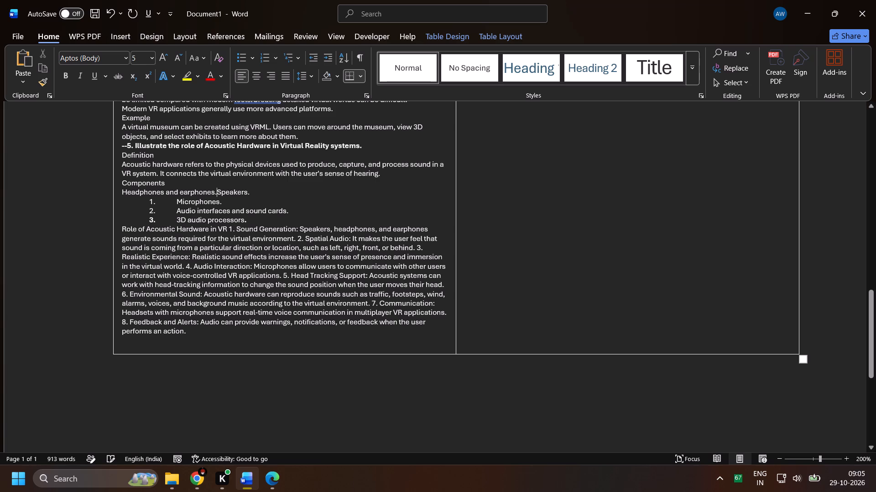
key(space)
click(176, 201)
key(BackSpace)
key(BackSpace)
key(BackSpace)
key(space)
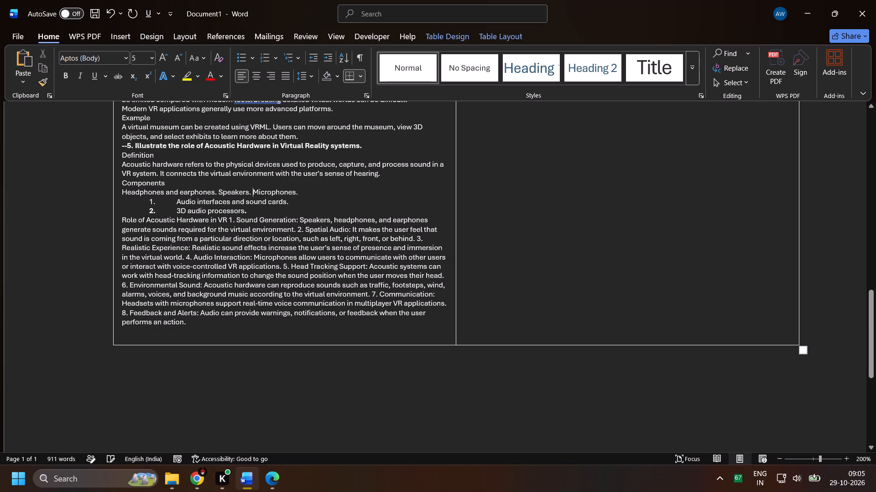
click(177, 206)
key(BackSpace)
key(BackSpace)
key(BackSpace)
key(space)
click(176, 204)
key(BackSpace)
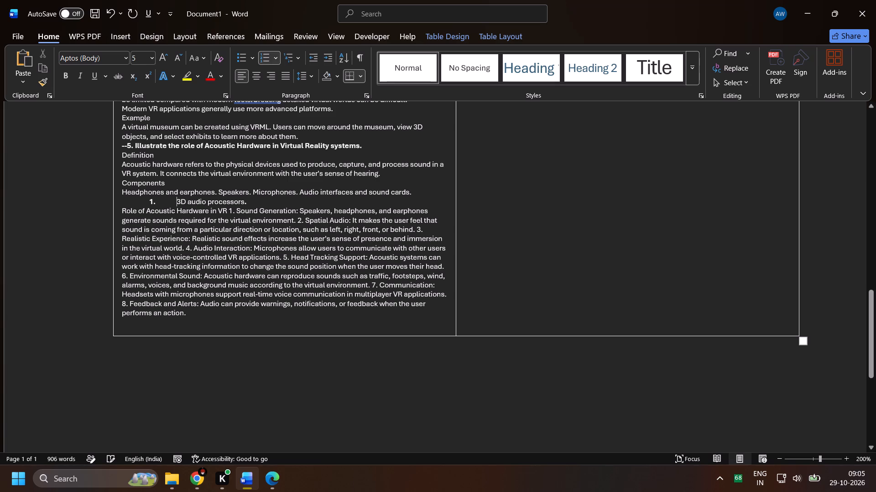
key(BackSpace)
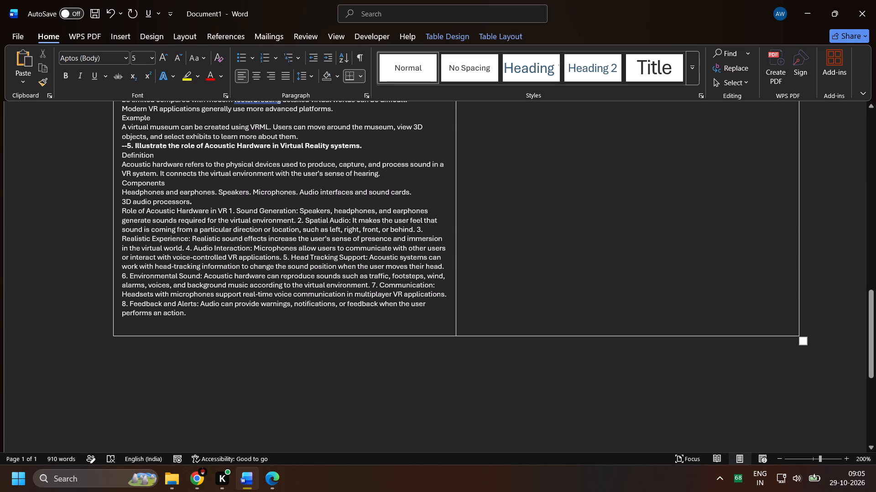
Underline the "Role of Acoustic Hardware in VR" heading in the question 5 answer.
drag(124, 211, 197, 222)
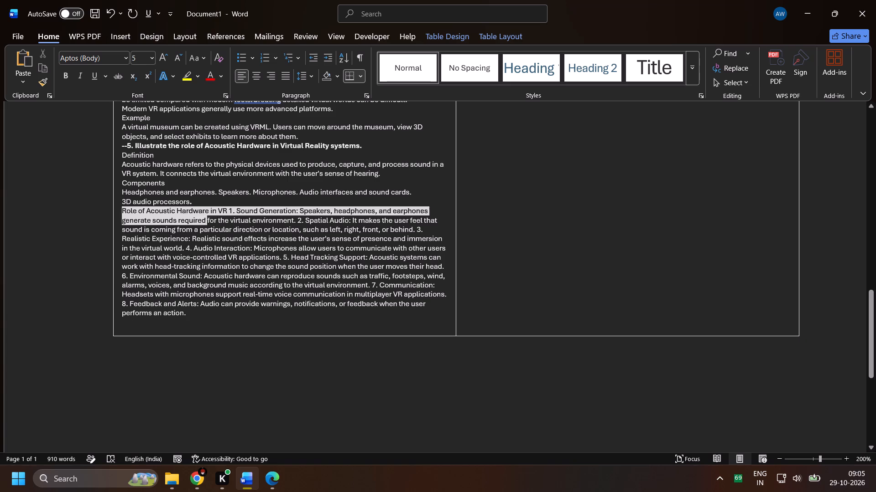
drag(197, 222, 227, 210)
click(90, 76)
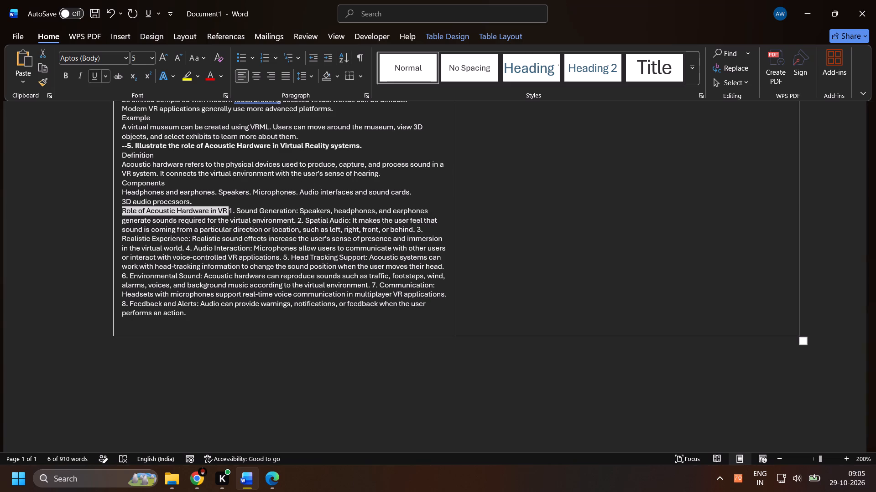
click(235, 209)
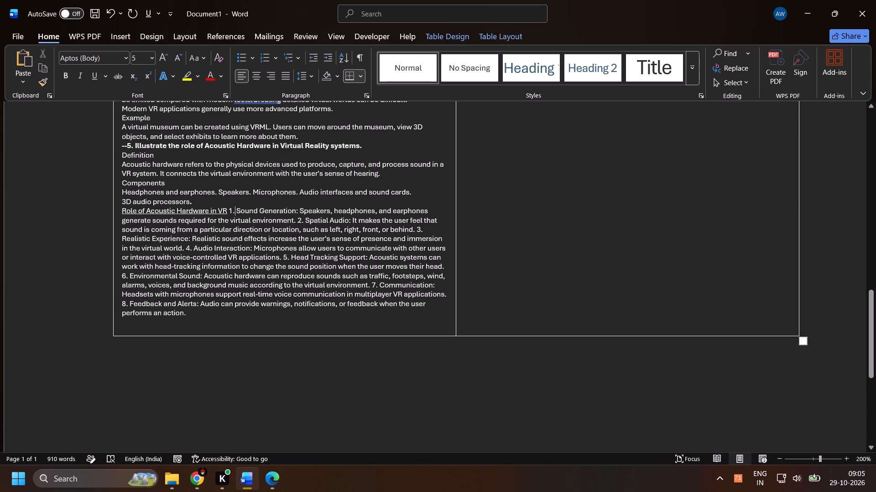
key(Left)
scroll(214, 319, down, 7)
scroll(174, 416, up, 1)
click(194, 487)
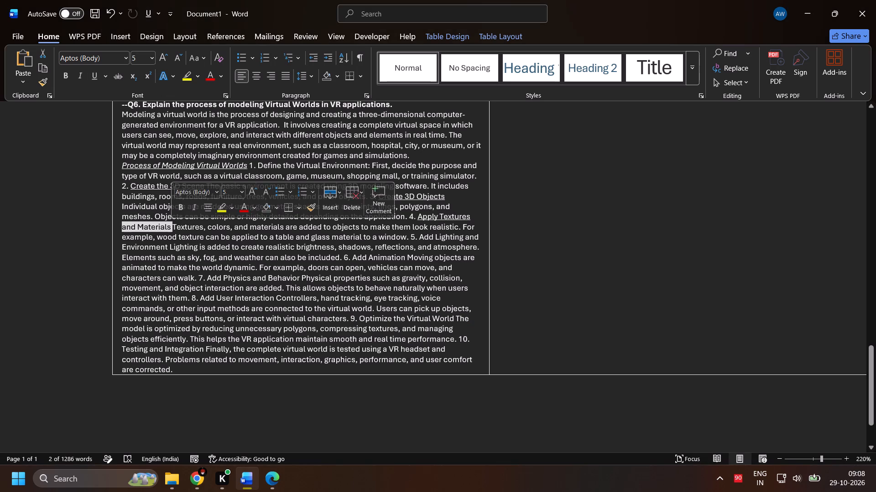
click(89, 74)
click(226, 220)
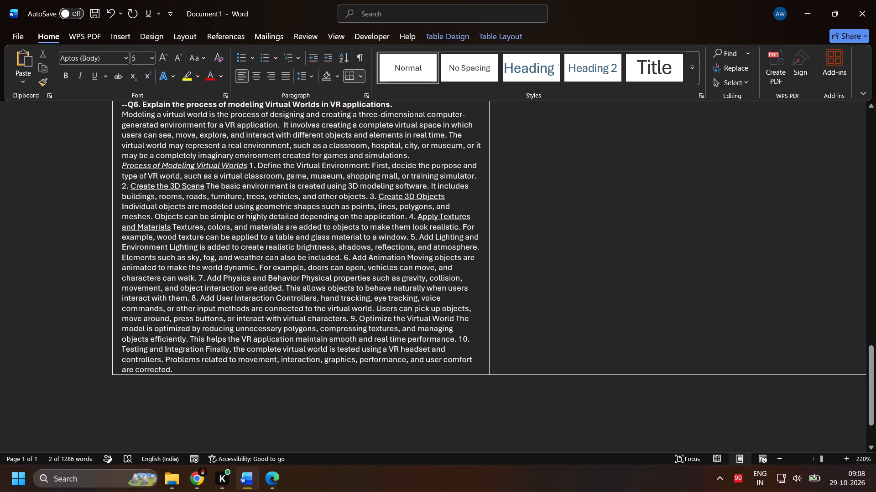
Underline the fifth step's title, "Add Lighting and Environment", in the question 6 answer.
drag(422, 237, 436, 240)
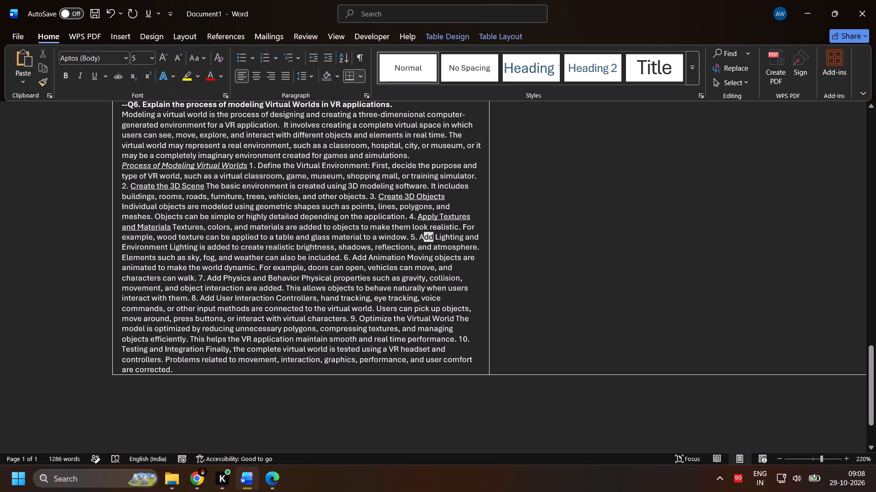
drag(436, 240, 170, 244)
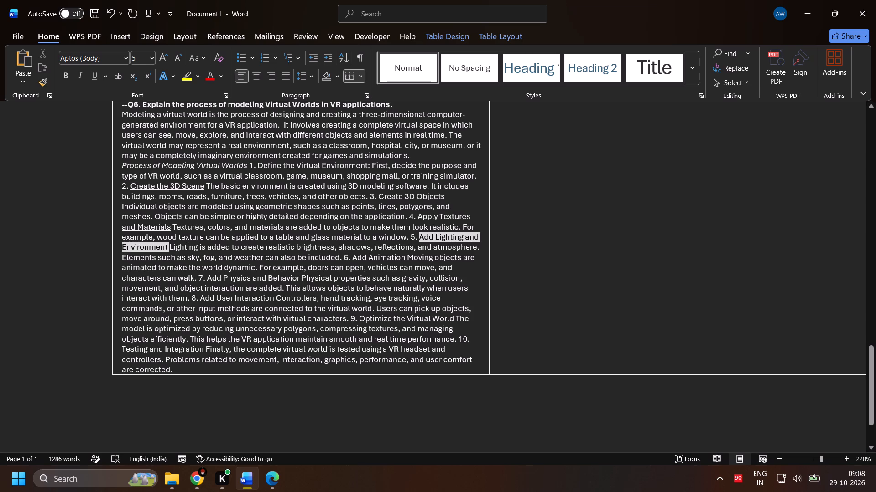
drag(170, 244, 168, 244)
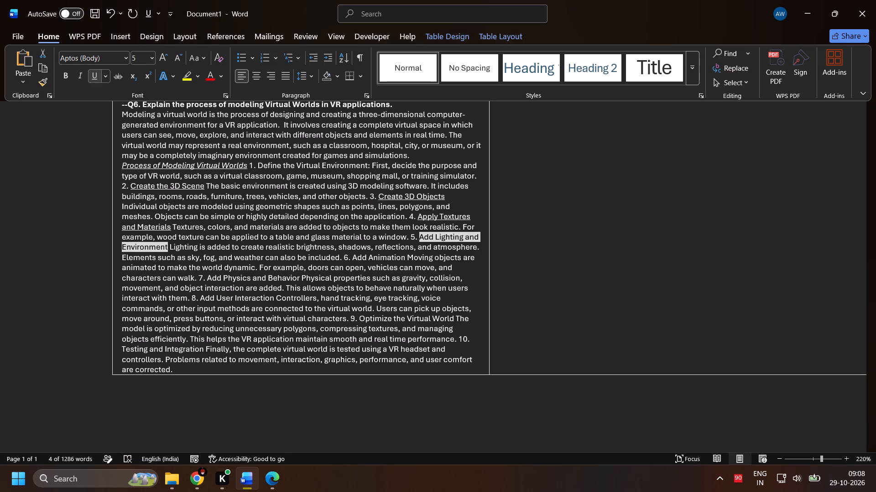
click(96, 72)
click(172, 232)
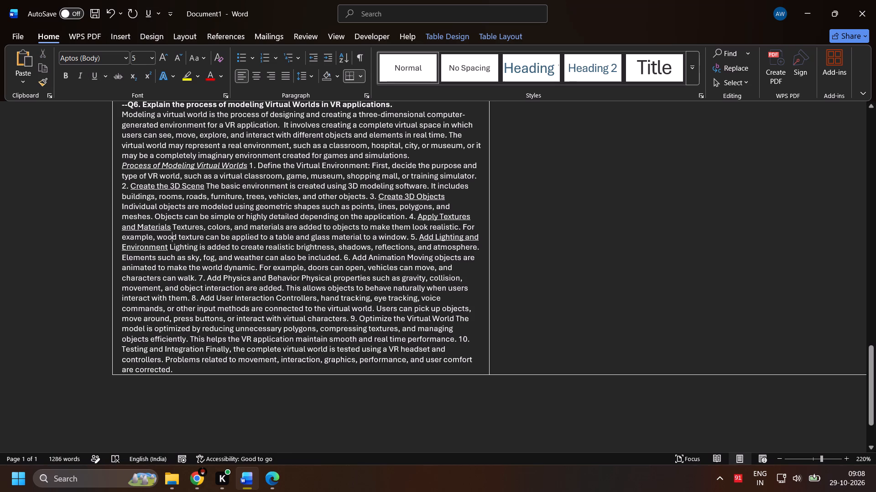
Underline the sixth step's title, "Add Animation", in the question 6 answer.
drag(355, 257, 428, 255)
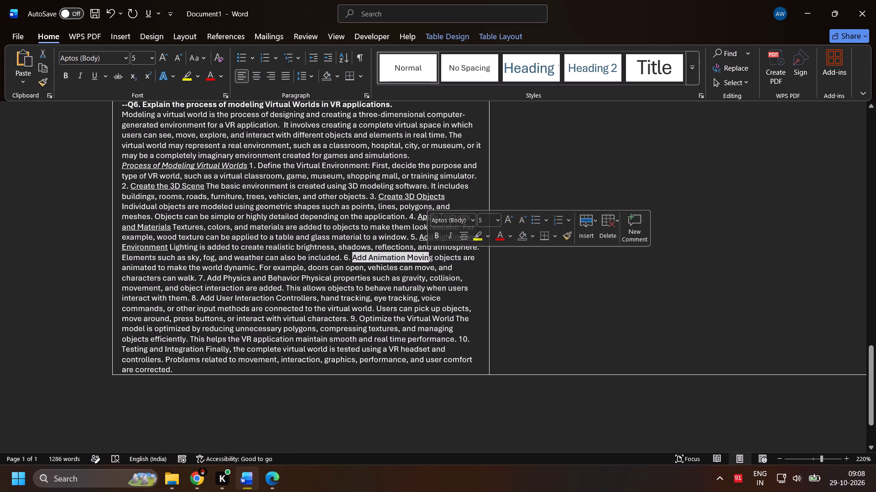
click(361, 253)
drag(352, 256, 390, 258)
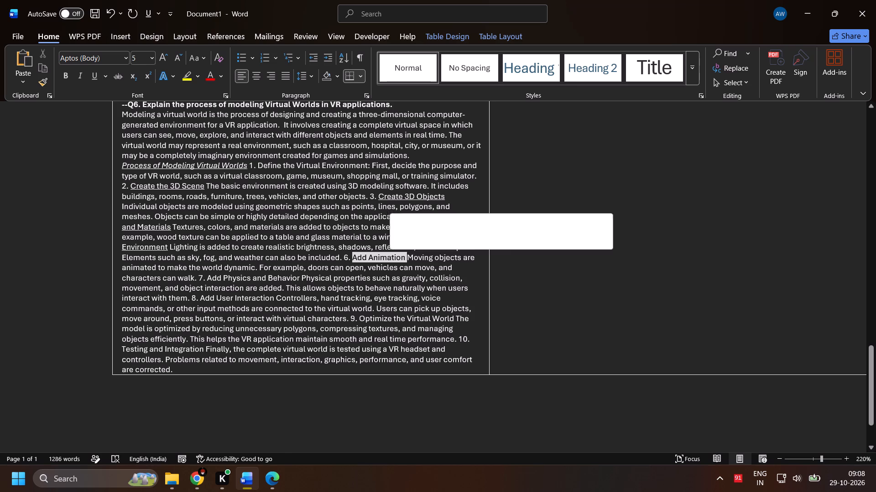
click(96, 74)
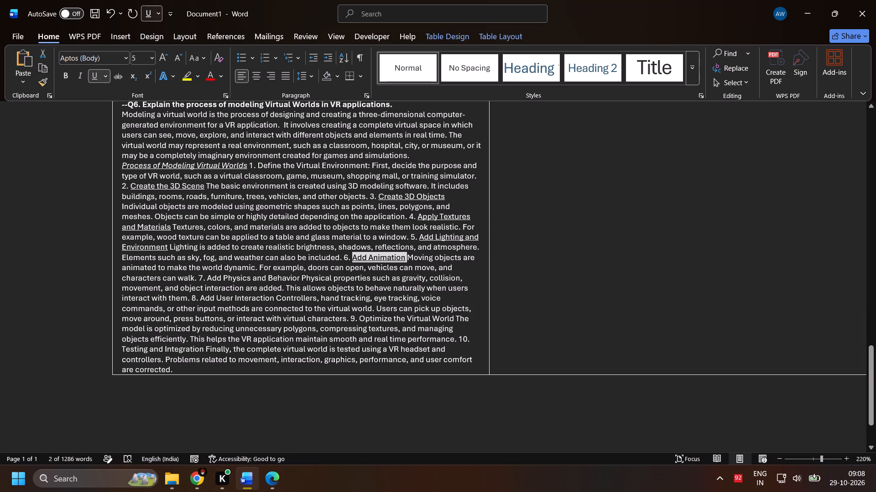
click(258, 284)
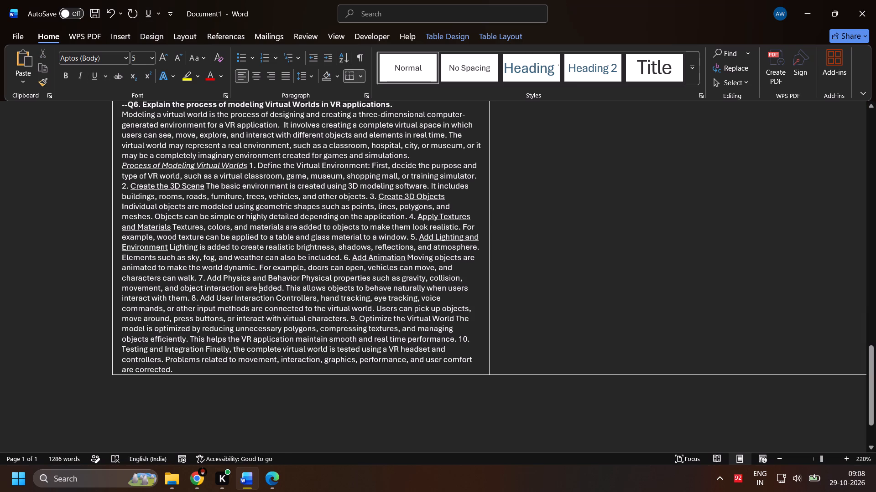
Underline the seventh step's title, "Add Physics and Behavior", in the question 6 answer.
drag(208, 280, 271, 279)
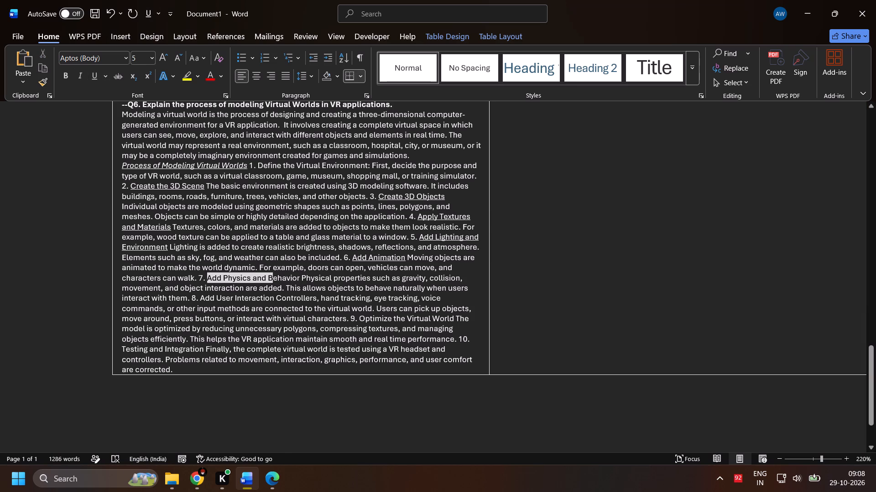
drag(271, 279, 296, 278)
drag(296, 278, 301, 278)
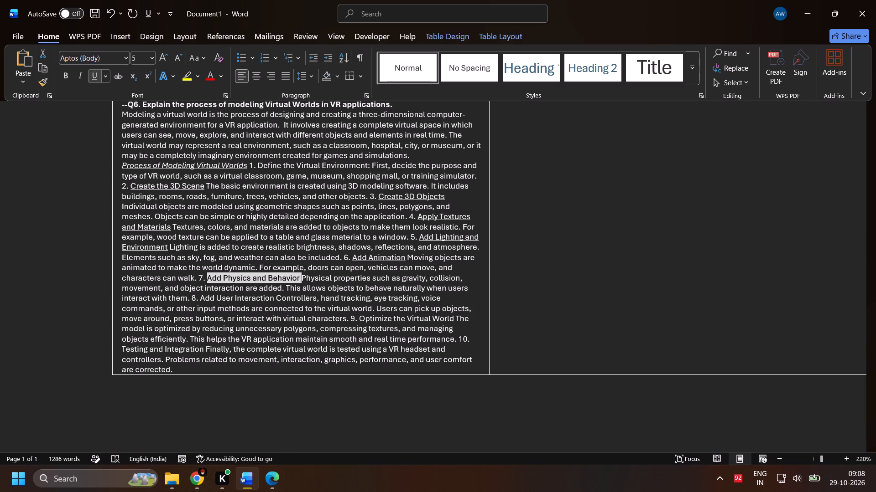
click(96, 72)
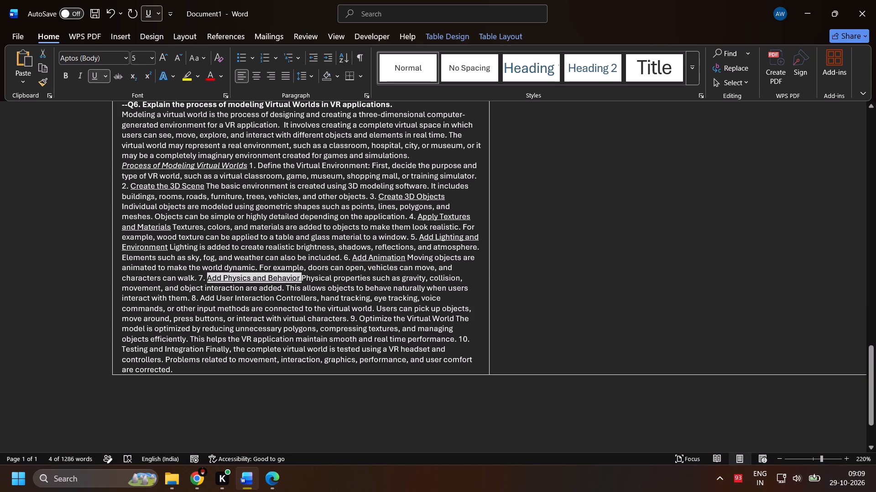
Underline the eighth step's title, "Add User Interaction", in the question 6 answer.
drag(200, 299, 260, 298)
click(94, 72)
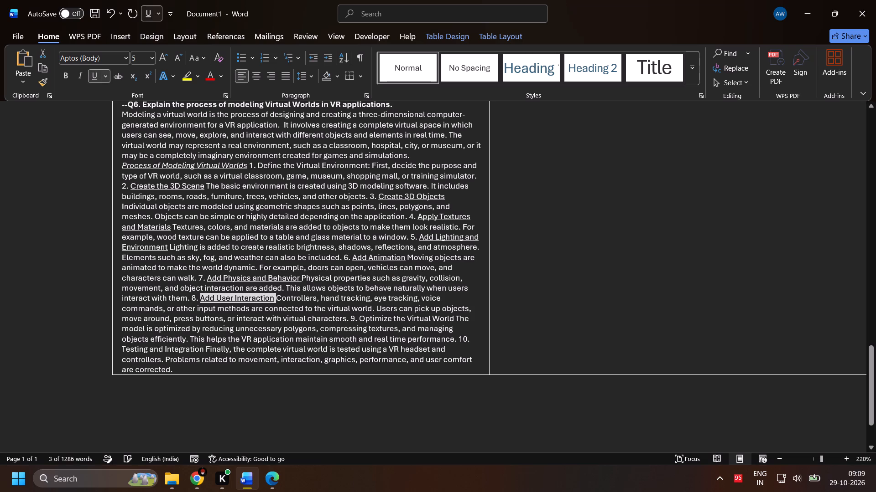
Underline the ninth step's title, "Optimize the Virtual World", in the question 6 answer.
drag(360, 322, 416, 318)
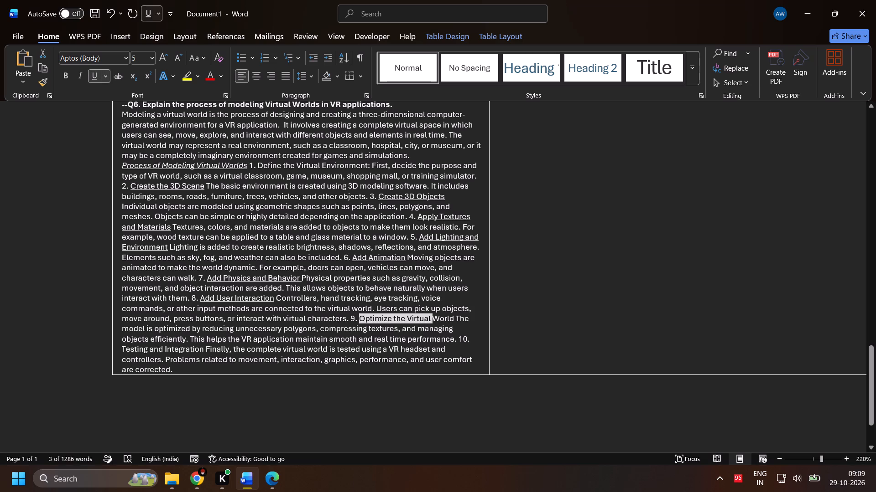
drag(416, 318, 441, 316)
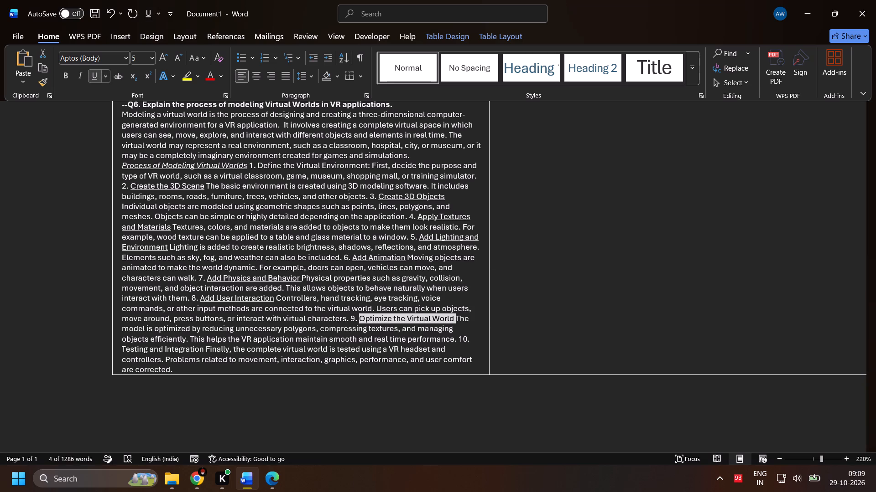
click(96, 74)
click(150, 341)
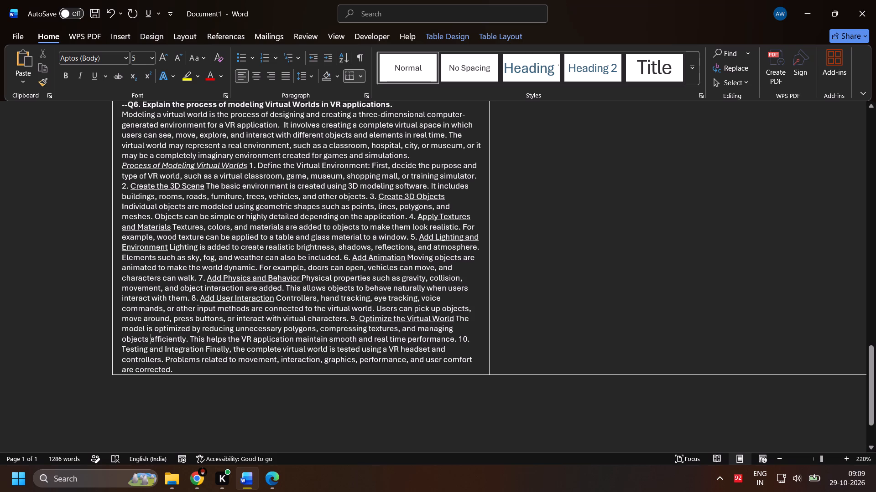
Underline the tenth step's title, "Testing and Integration", in the question 6 answer.
drag(124, 350, 204, 351)
click(98, 78)
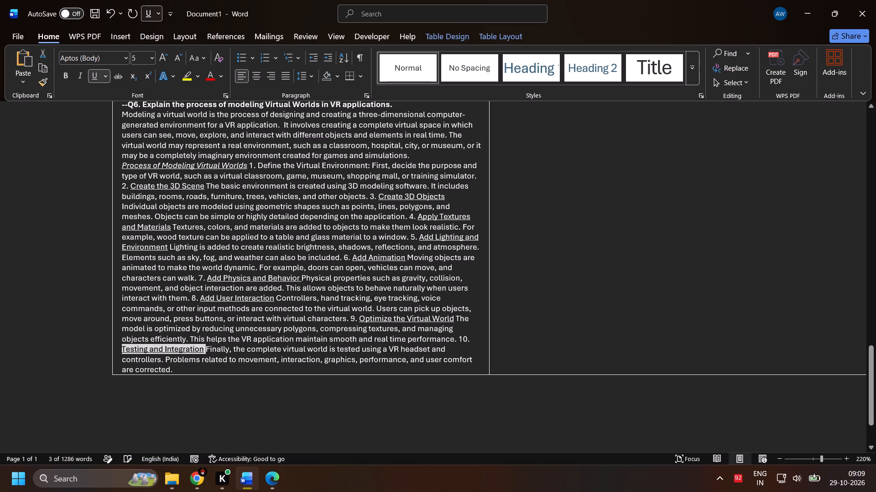
click(226, 331)
Look back over the Unit 3 answers in the first column and place the cursor in the table's empty second column.
scroll(225, 332, up, 18)
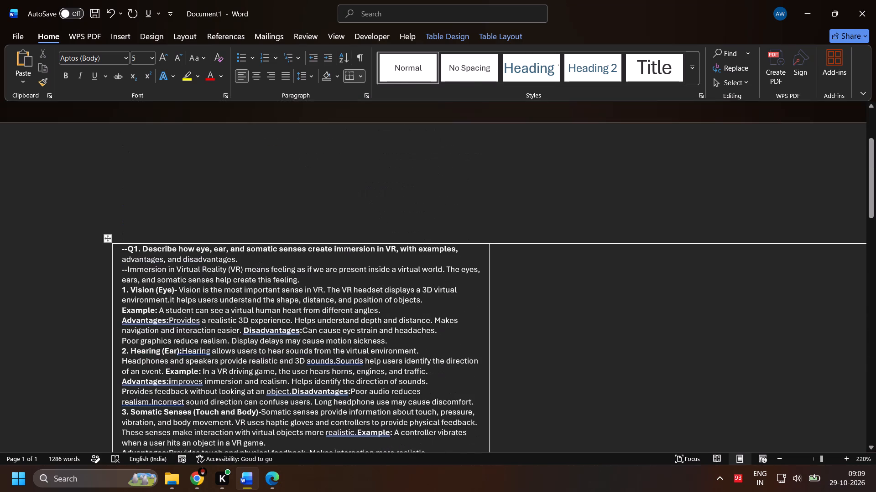
scroll(223, 311, down, 7)
scroll(233, 312, down, 20)
scroll(233, 312, down, 5)
scroll(243, 315, up, 6)
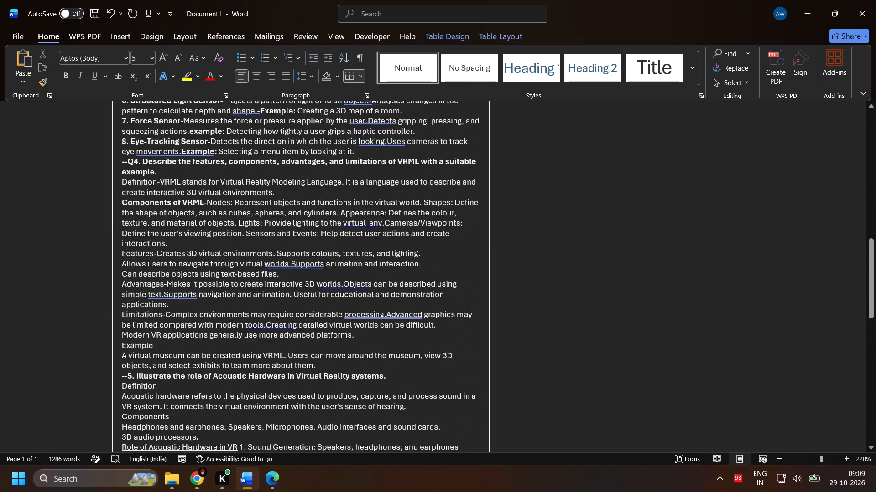
scroll(243, 315, up, 13)
click(129, 248)
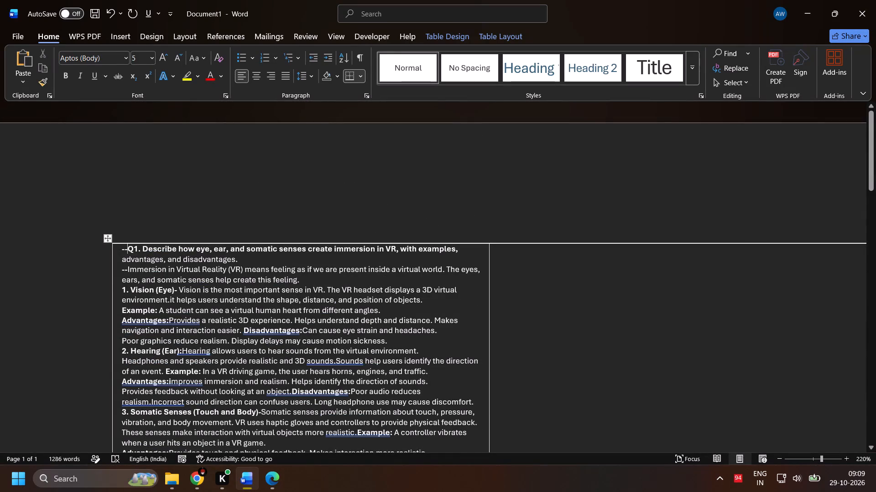
click(520, 254)
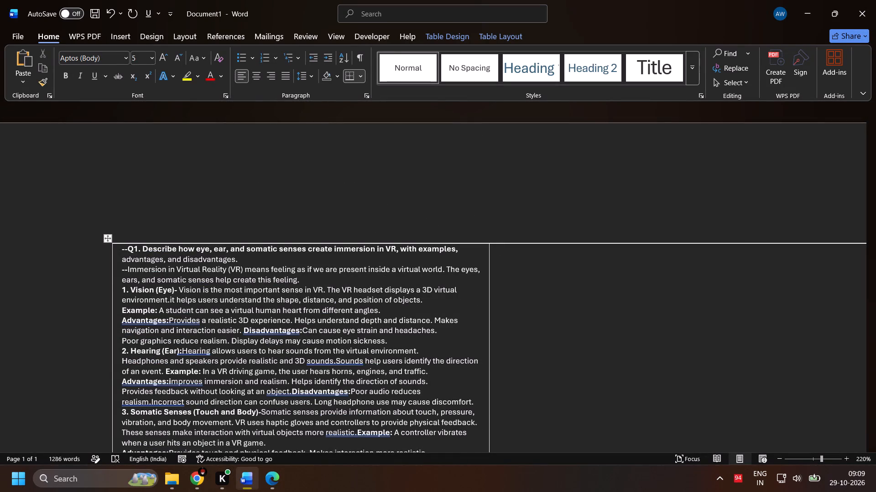
Read the list of Unit 4 questions in the MSE-2 question bank PDF in Edge.
click(266, 487)
scroll(365, 368, down, 3)
click(95, 0)
scroll(297, 182, down, 2)
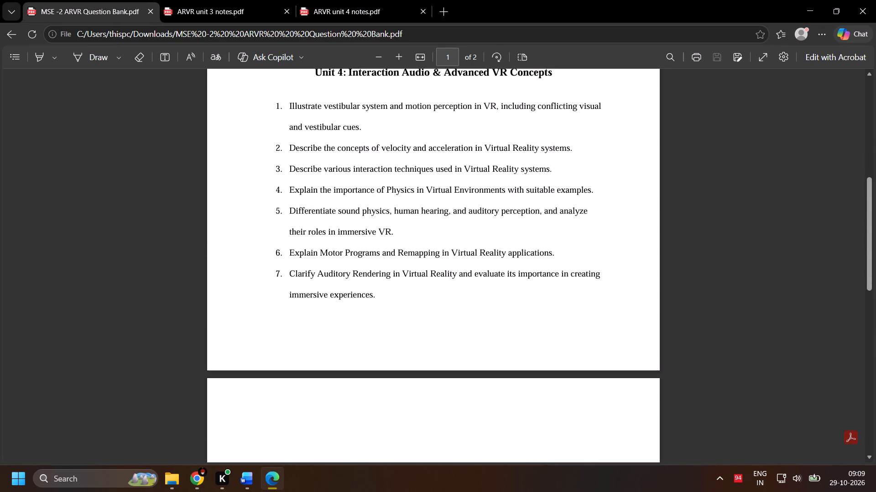
scroll(304, 188, down, 1)
scroll(315, 211, up, 3)
click(303, 230)
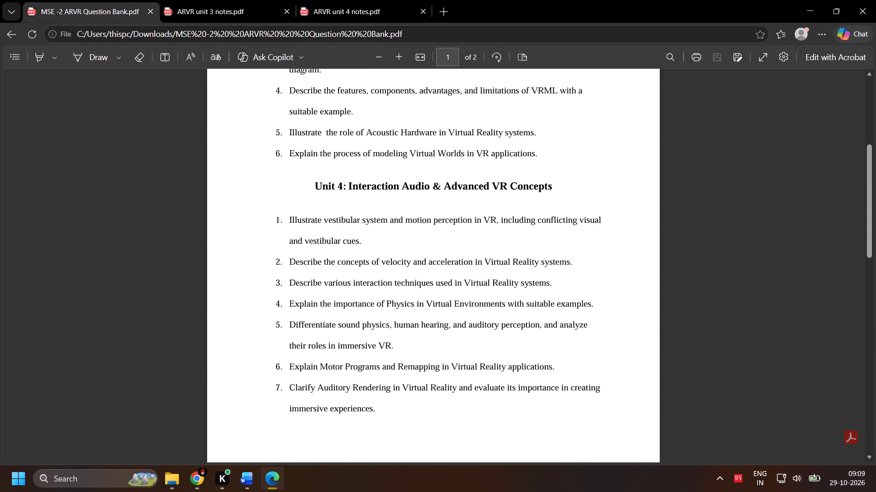
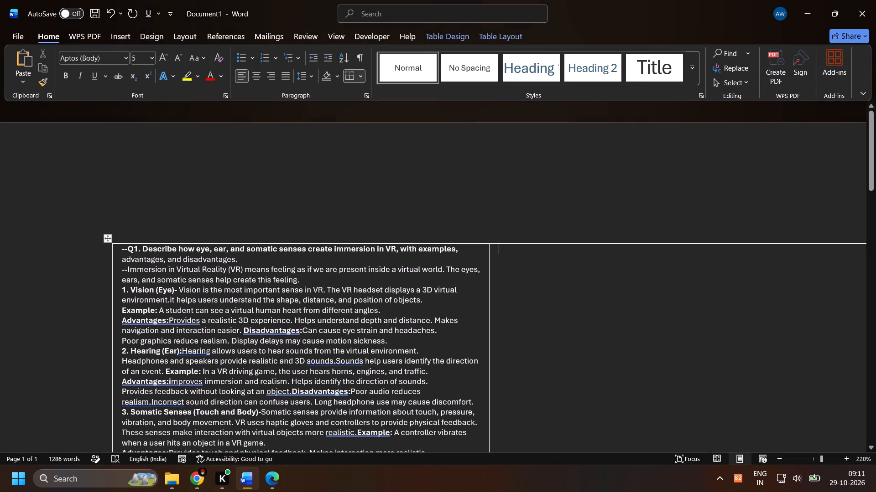
text(--)
key(ctrl+v)
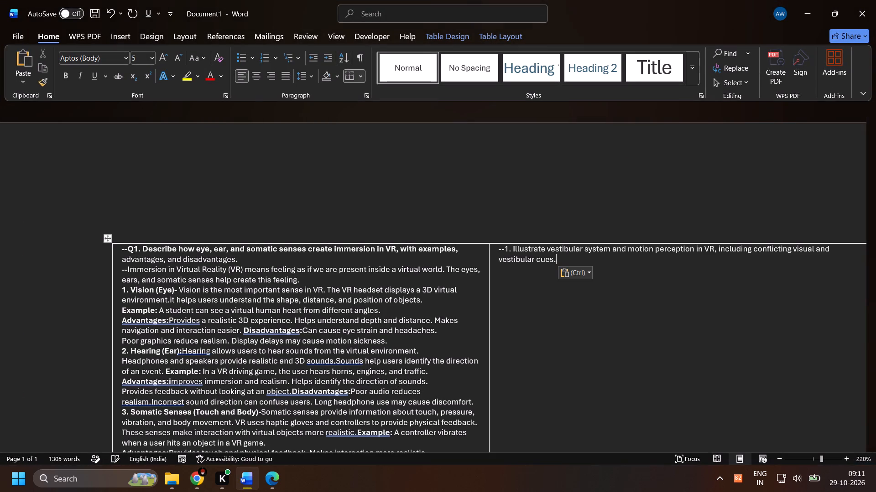
Widen the Word table's second column slightly by moving its outer border towards the page edge.
scroll(576, 250, down, 1)
scroll(569, 246, up, 1)
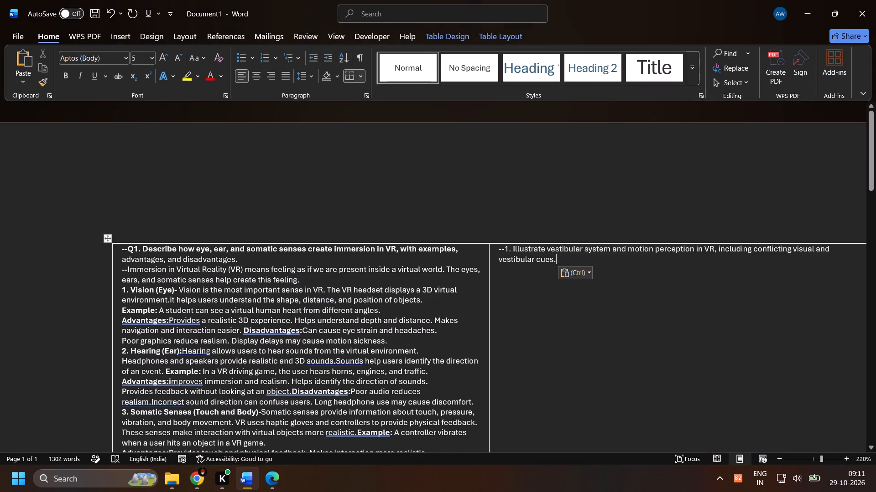
scroll(534, 294, down, 2)
middle_drag(525, 288, 560, 279)
double_click(779, 461)
scroll(595, 340, down, 4)
scroll(568, 325, up, 5)
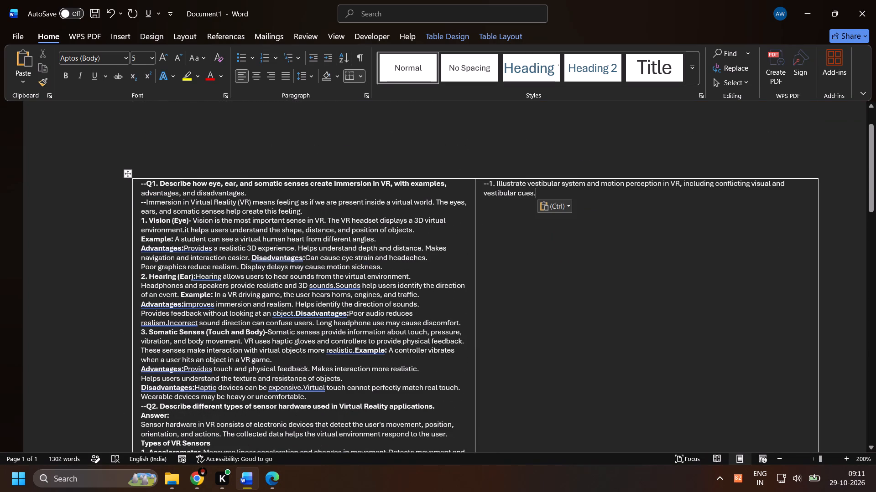
drag(816, 249, 827, 250)
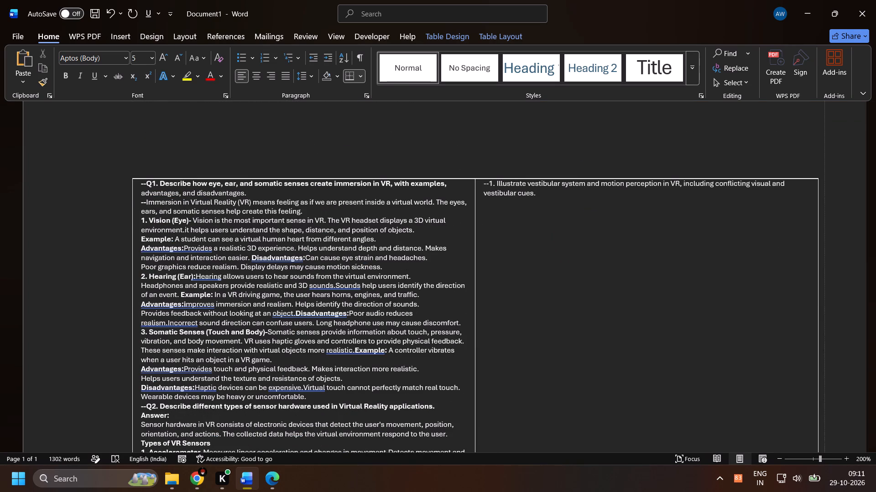
drag(827, 250, 834, 250)
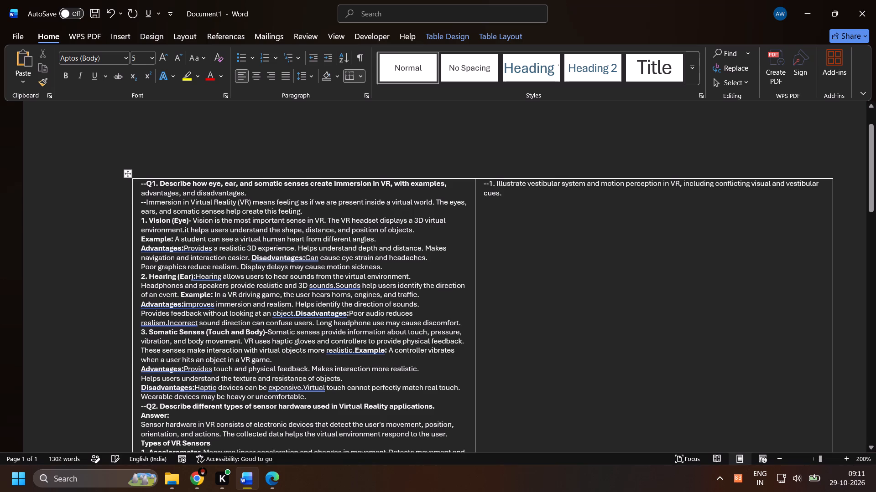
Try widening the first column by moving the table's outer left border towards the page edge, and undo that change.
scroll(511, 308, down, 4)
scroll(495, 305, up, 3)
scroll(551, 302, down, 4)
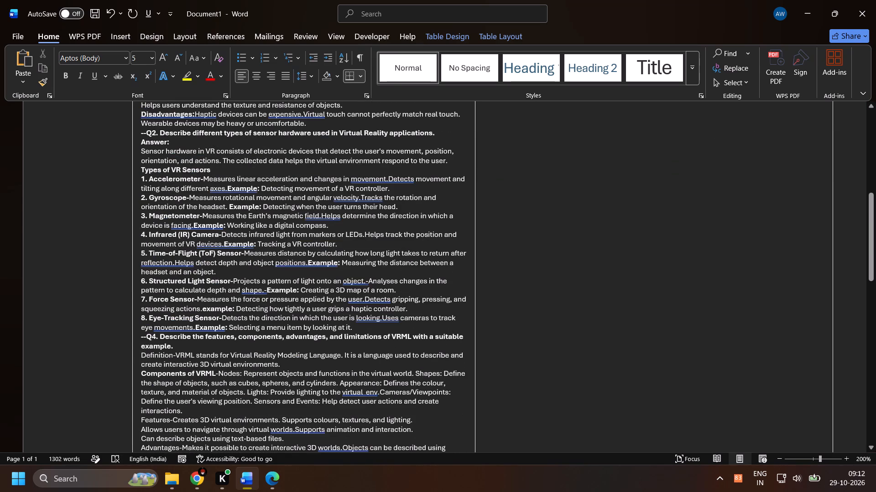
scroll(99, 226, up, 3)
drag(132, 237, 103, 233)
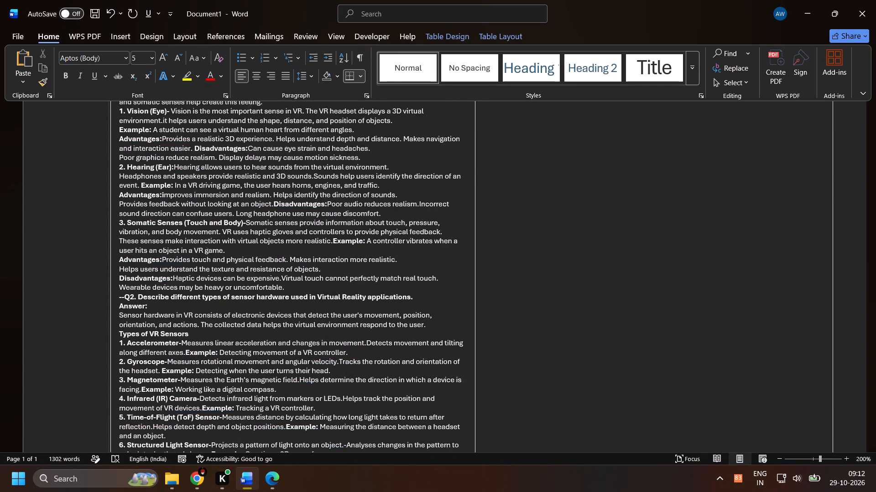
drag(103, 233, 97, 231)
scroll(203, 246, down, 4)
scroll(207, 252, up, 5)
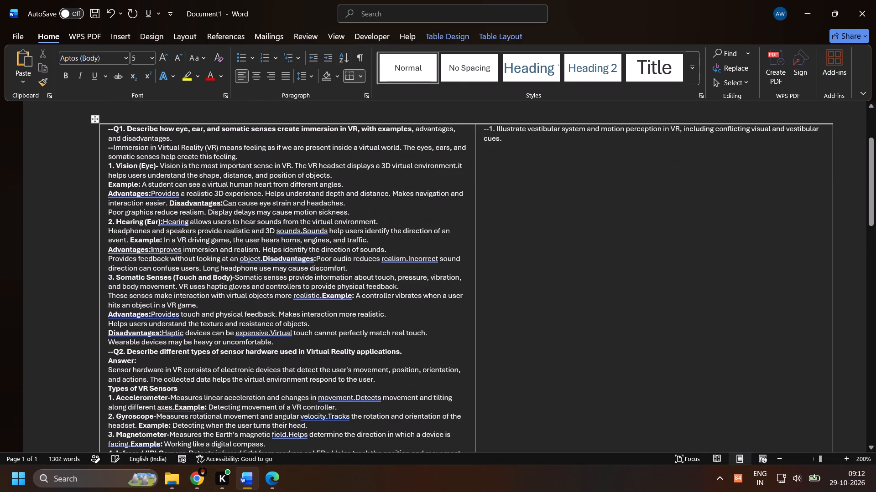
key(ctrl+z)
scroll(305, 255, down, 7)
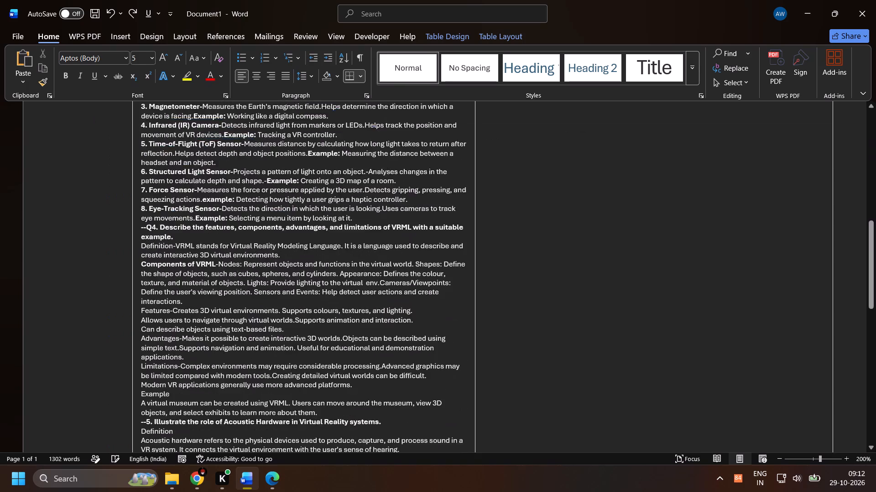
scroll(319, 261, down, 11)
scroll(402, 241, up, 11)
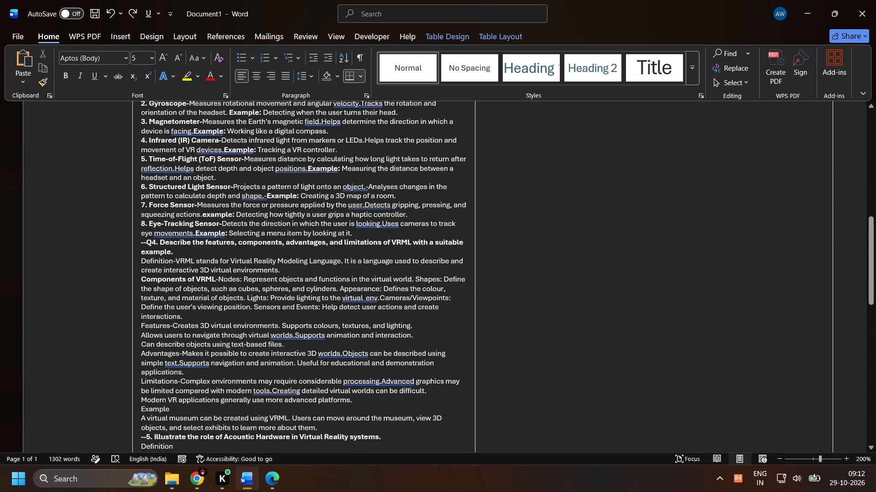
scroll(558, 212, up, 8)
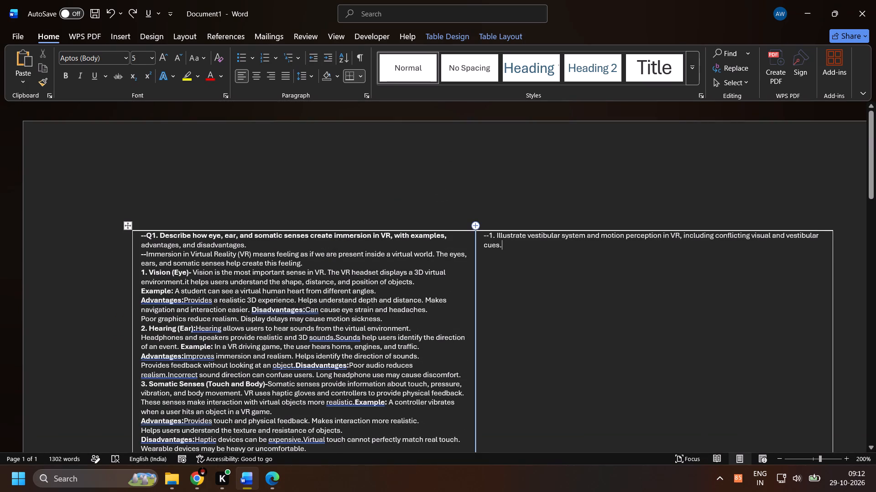
Make the Unit 4 question 1 text in the second column bold and start a non-bold line beneath it.
drag(518, 250, 483, 236)
click(490, 265)
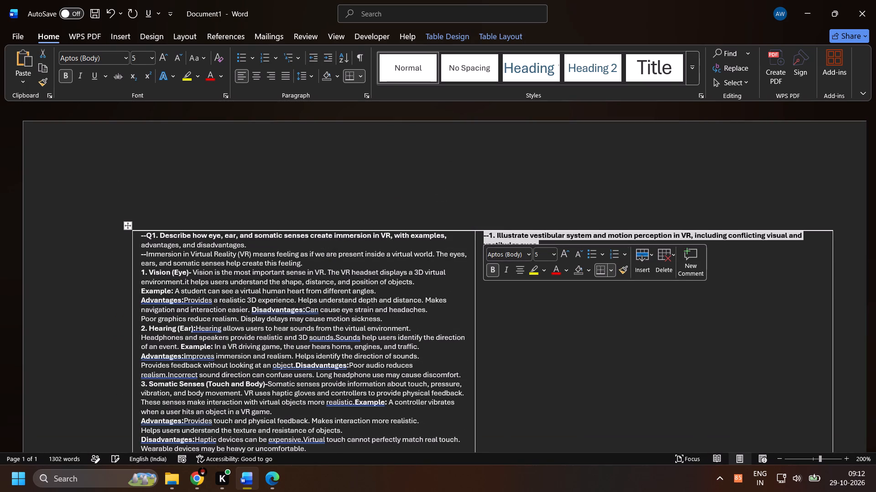
click(561, 232)
click(539, 245)
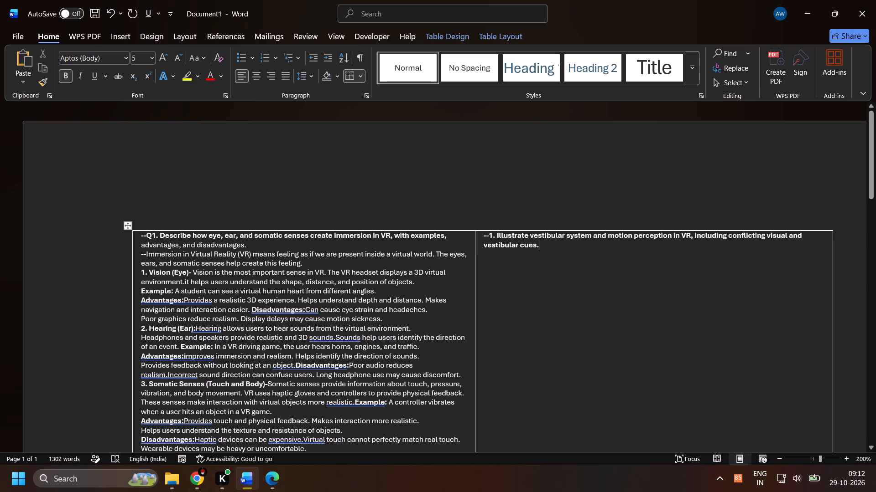
key(backslash)
key(BackSpace)
key(Return)
click(69, 76)
Copy the vestibular system's opening definition paragraph from the Unit 4 notes PDF into the Word table below question 1.
click(201, 487)
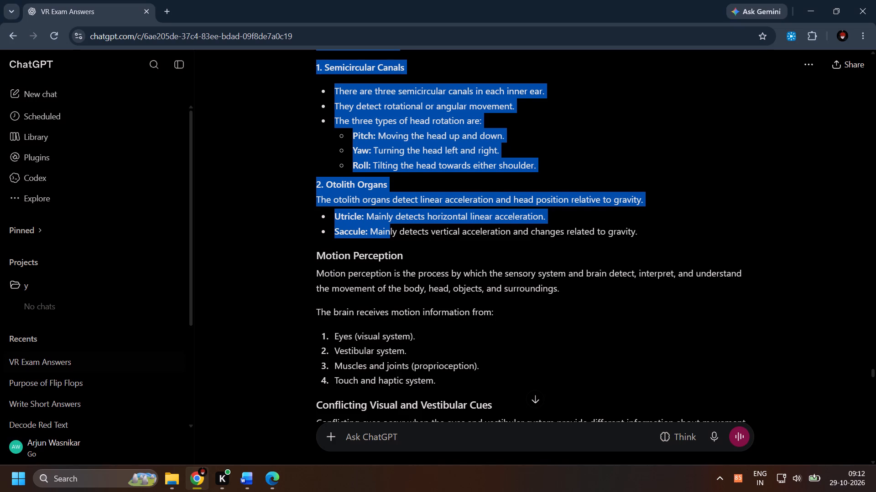
scroll(389, 272, up, 4)
click(266, 479)
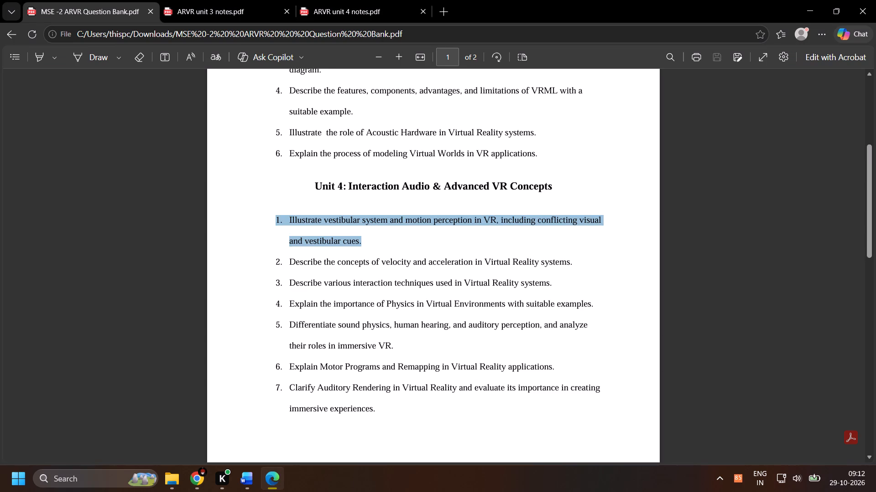
scroll(355, 215, up, 2)
click(335, 0)
scroll(308, 147, up, 4)
scroll(303, 190, down, 4)
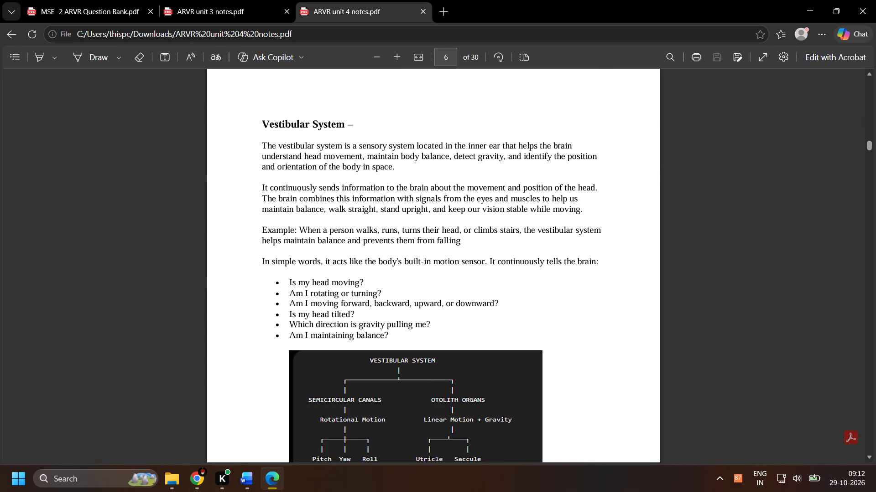
drag(268, 139, 430, 157)
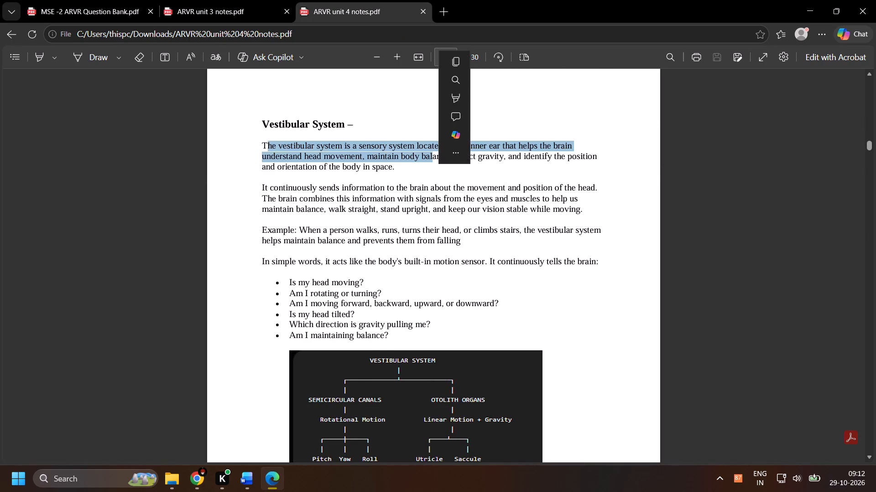
click(257, 149)
drag(265, 140, 392, 166)
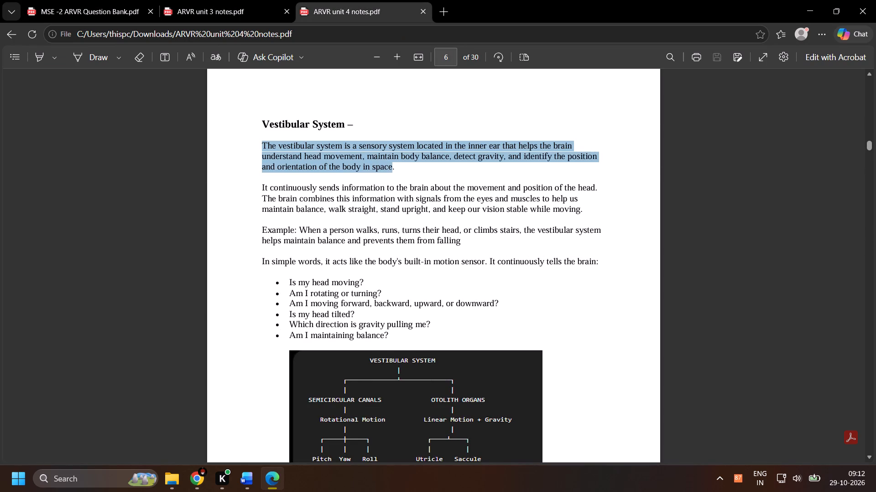
drag(392, 166, 401, 166)
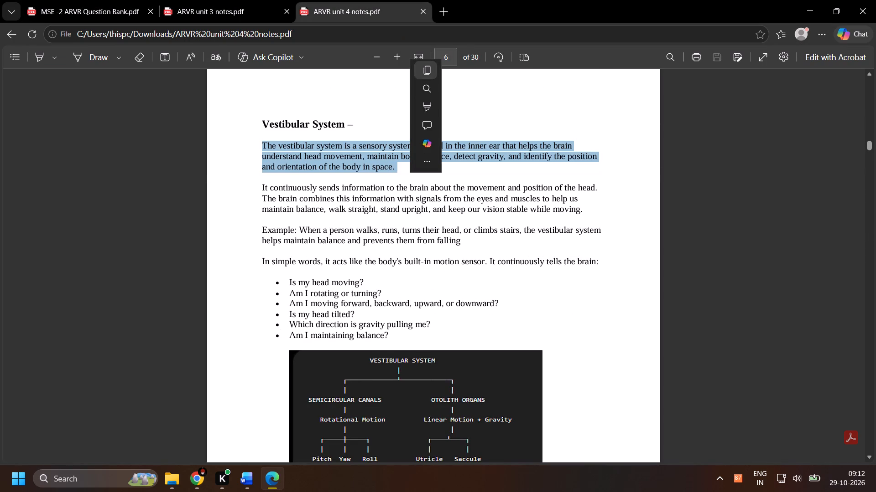
click(425, 70)
click(201, 490)
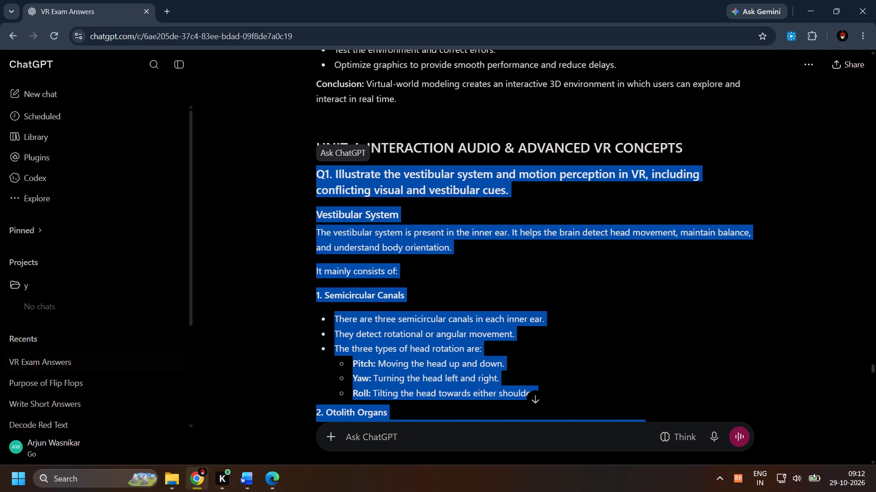
click(240, 479)
key(ctrl+v)
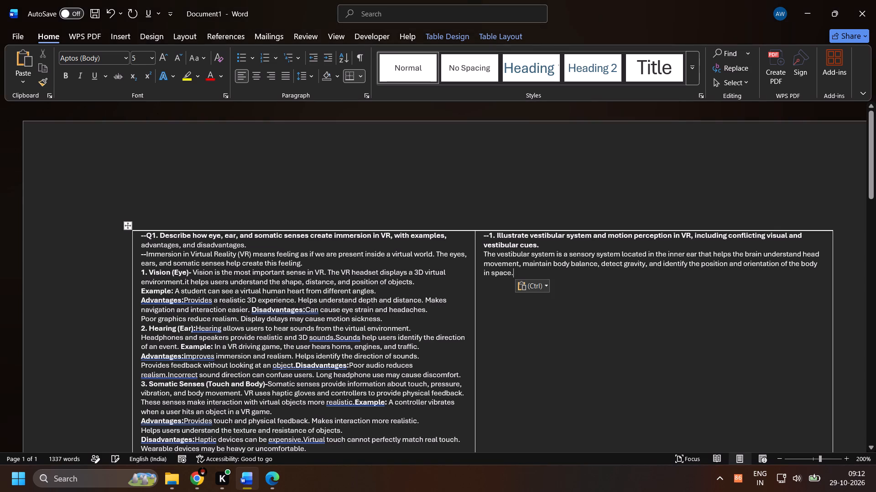
Copy the notes' "The vestibular system mainly consists of" line and its two numbered components into Word, directly after the definition.
click(273, 476)
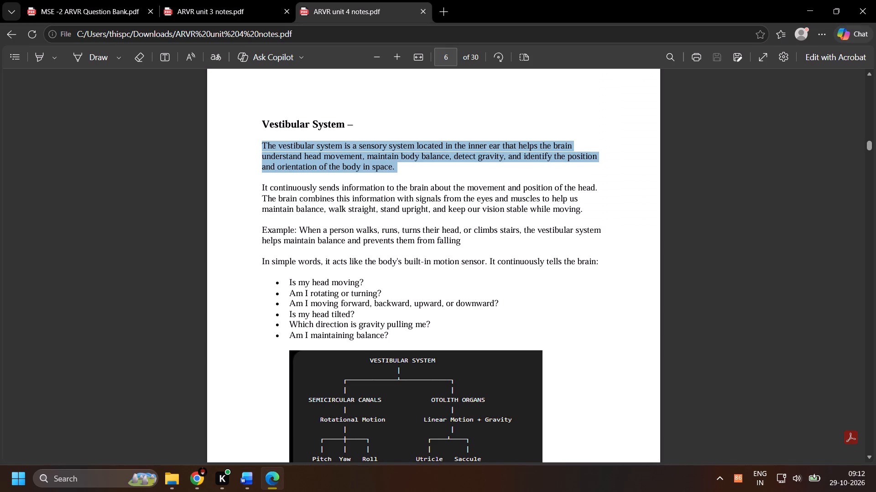
scroll(361, 282, down, 9)
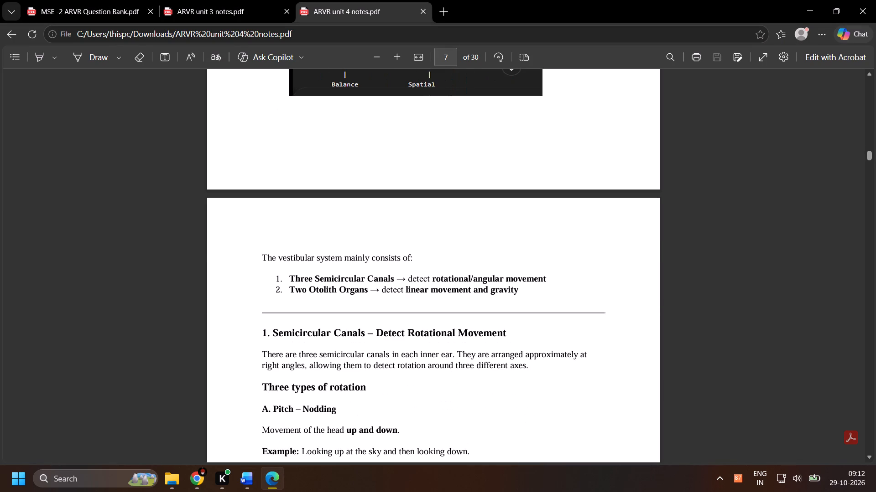
drag(255, 251, 363, 272)
drag(265, 257, 549, 302)
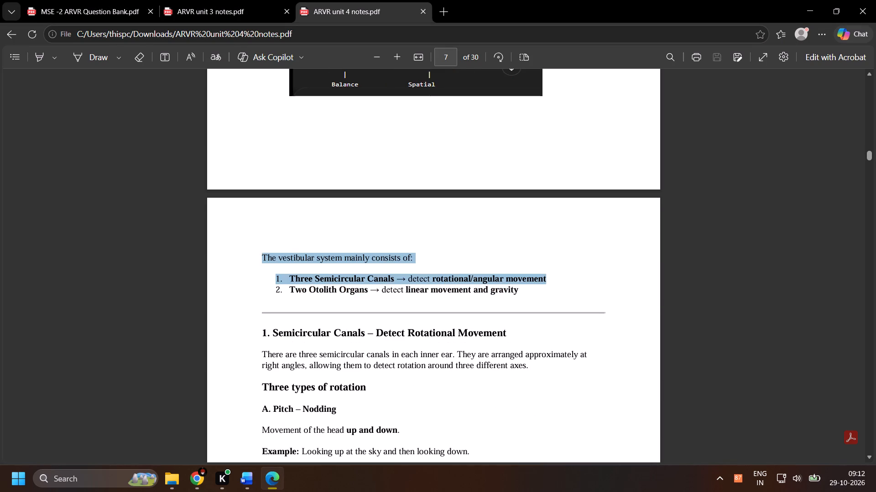
drag(549, 302, 528, 305)
click(552, 214)
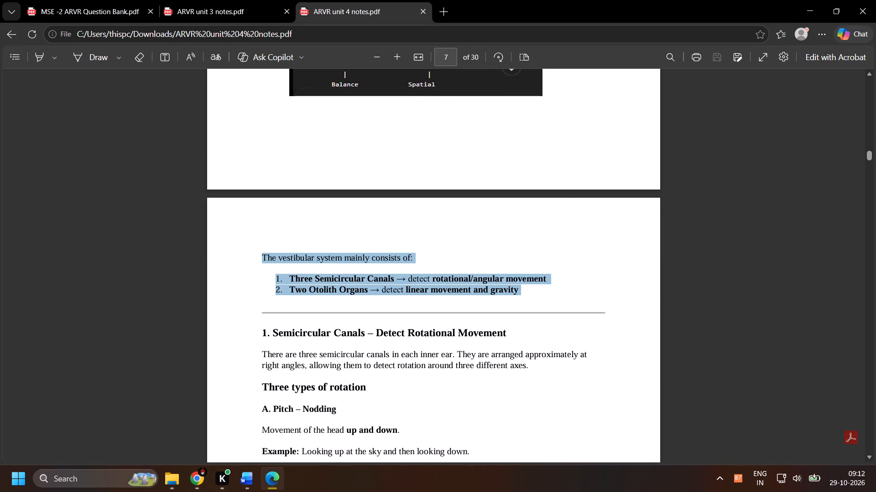
click(189, 483)
click(240, 472)
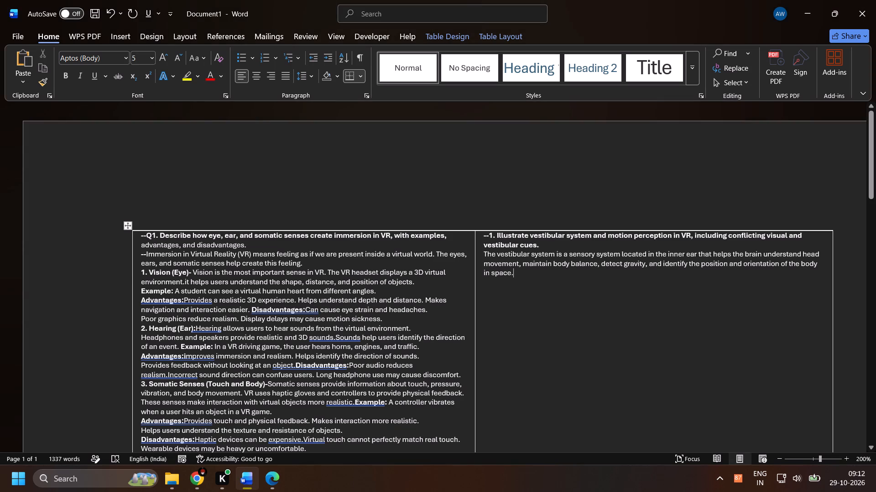
key(space)
key(ctrl+v)
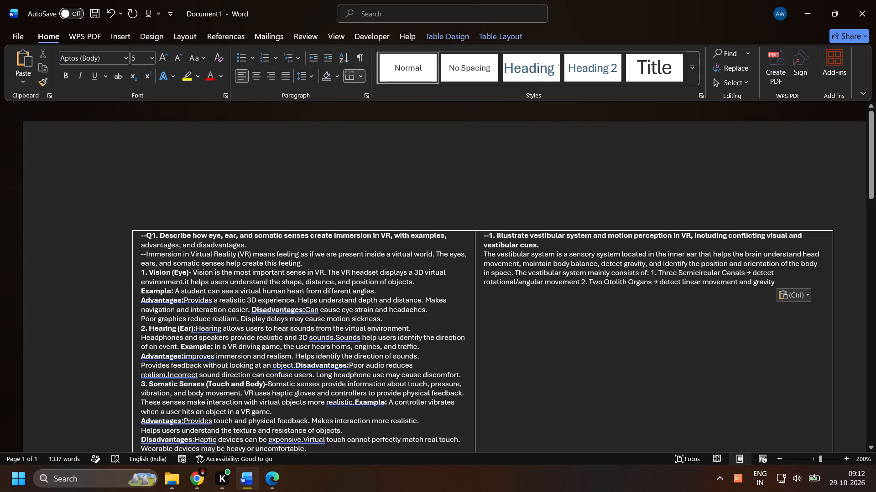
click(262, 481)
scroll(361, 376, down, 2)
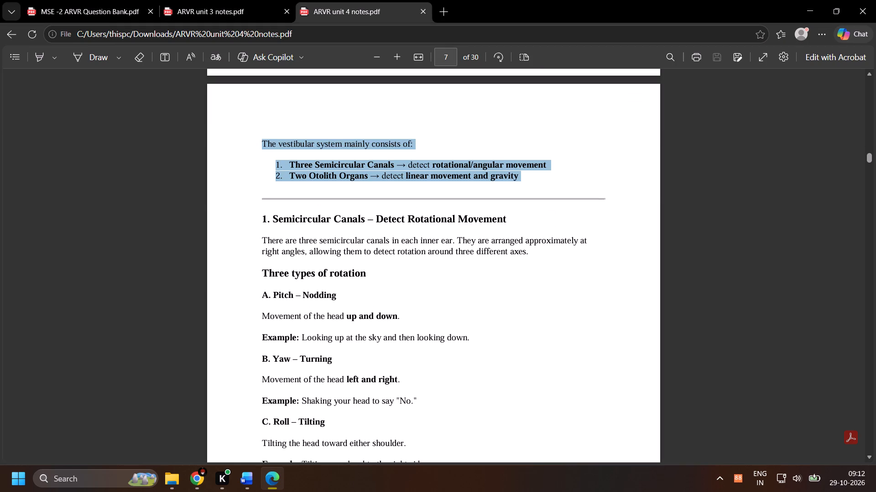
drag(259, 218, 432, 289)
scroll(410, 255, down, 7)
scroll(431, 287, down, 2)
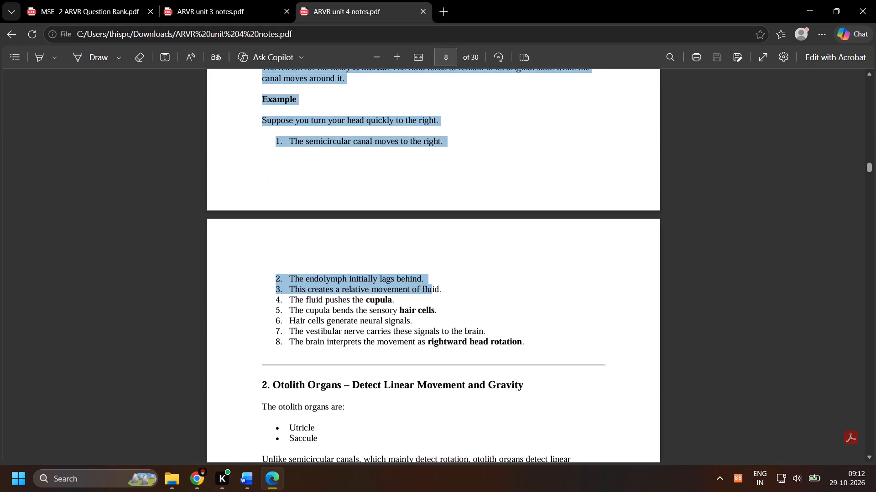
drag(432, 289, 436, 317)
scroll(437, 304, down, 5)
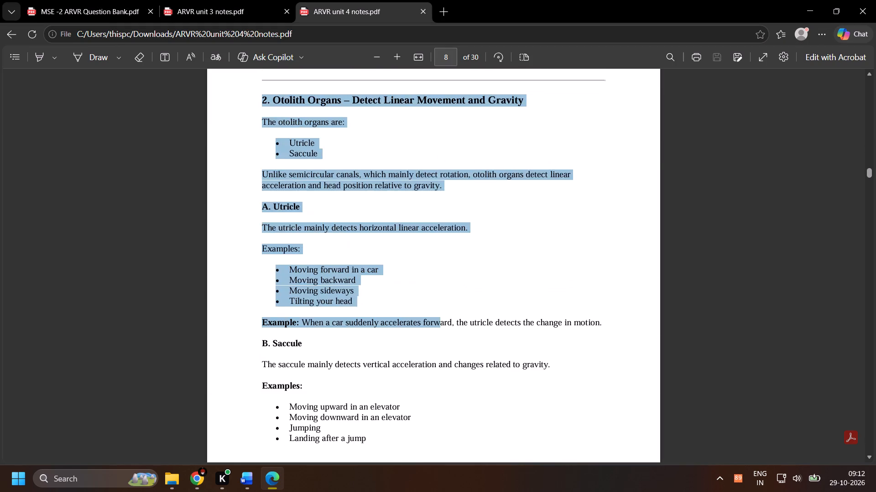
drag(436, 317, 375, 277)
scroll(436, 317, down, 2)
scroll(428, 355, down, 1)
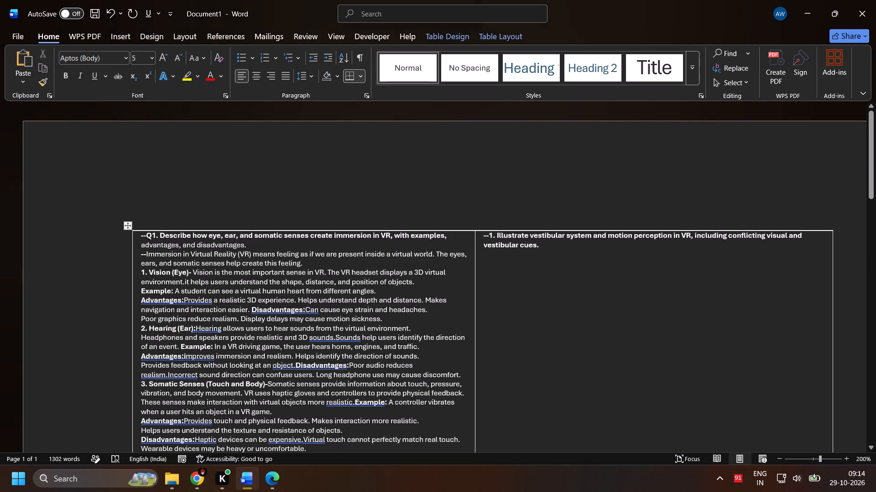
scroll(519, 318, up, 3)
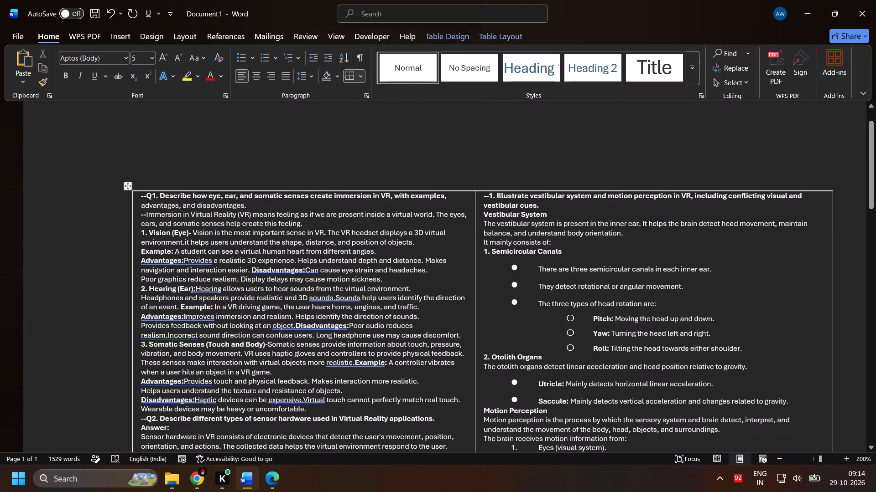
Remove the bullets and indents from the three Semicircular Canals points, making them plain lines.
click(536, 270)
key(BackSpace)
key(BackSpace)
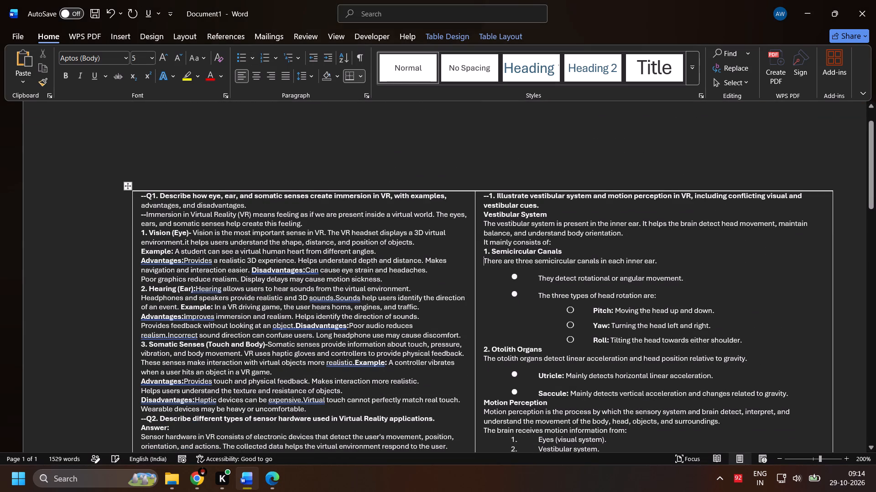
click(537, 275)
key(BackSpace)
key(BackSpace)
click(537, 283)
key(BackSpace)
key(BackSpace)
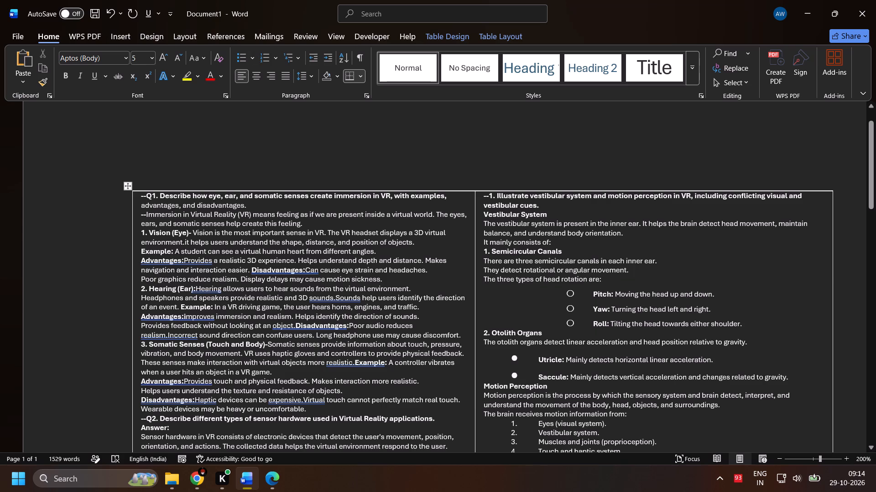
Join the Vestibular System heading to its definition, and "It mainly consists of:" to the Semicircular Canals heading and its first sentence.
click(484, 225)
key(BackSpace)
key(space)
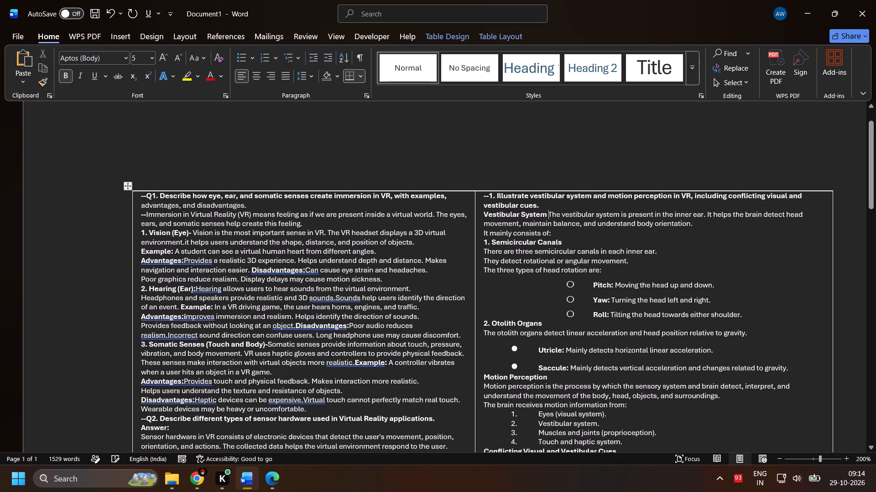
click(485, 241)
key(BackSpace)
key(space)
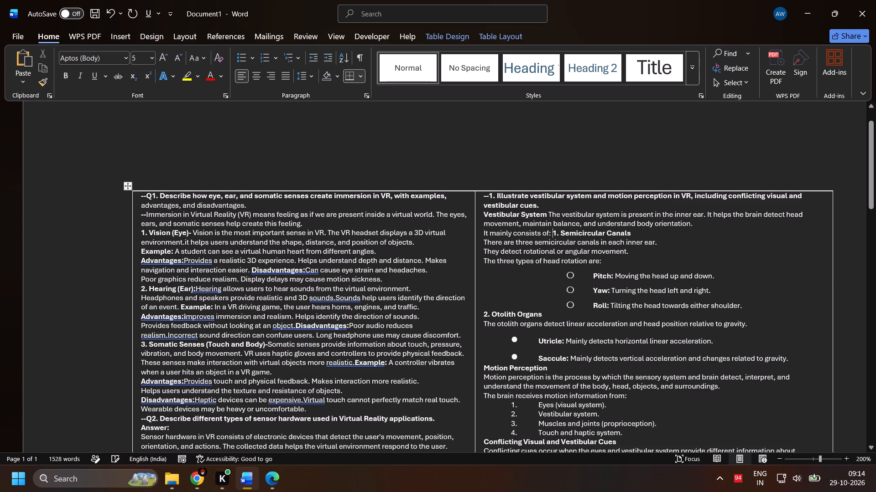
click(484, 242)
key(BackSpace)
key(space)
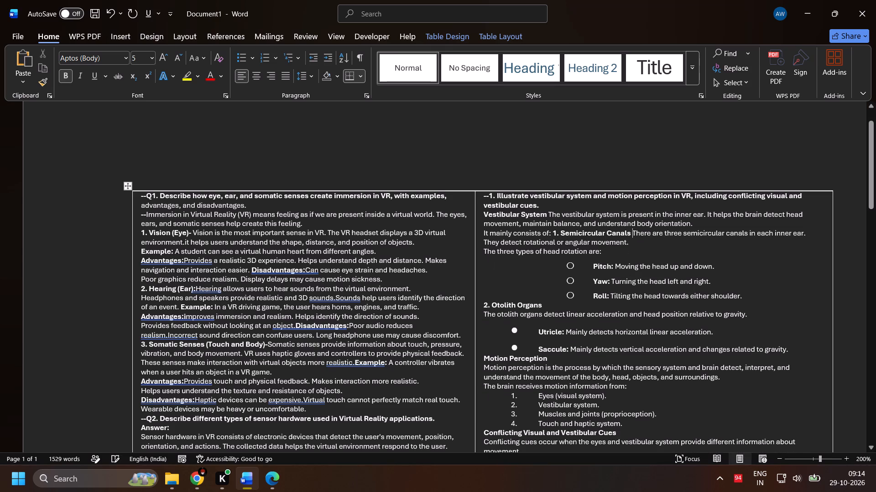
Join "The three types of head rotation are:" to the end of the preceding sentence, separated by a space.
click(483, 250)
click(485, 251)
click(485, 251)
click(485, 251)
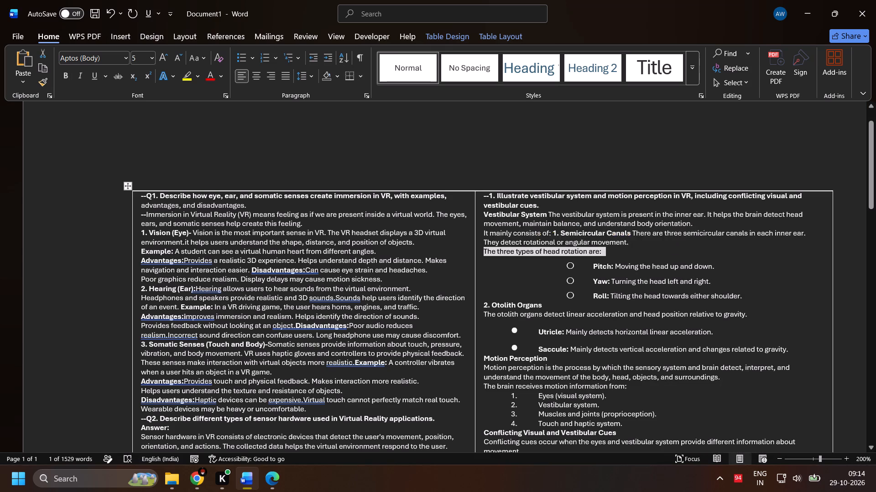
click(487, 253)
key(Left)
key(BackSpace)
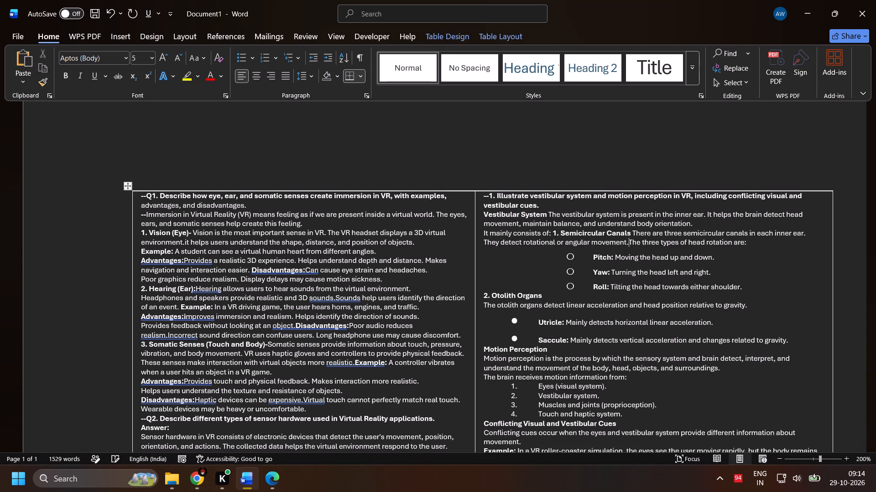
key(space)
Remove the bullets and indents from Pitch, Yaw and Roll and merge the three into one running line.
click(591, 259)
key(BackSpace)
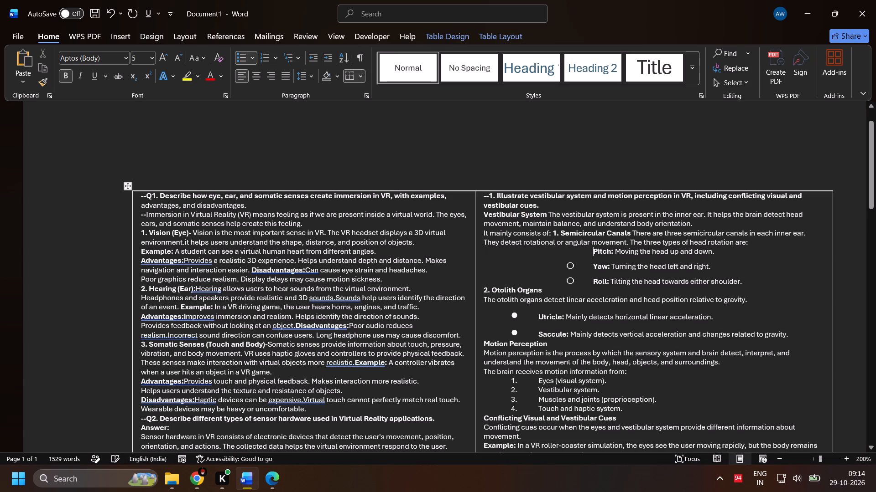
key(BackSpace)
click(594, 261)
key(BackSpace)
key(BackSpace)
key(BackSpace)
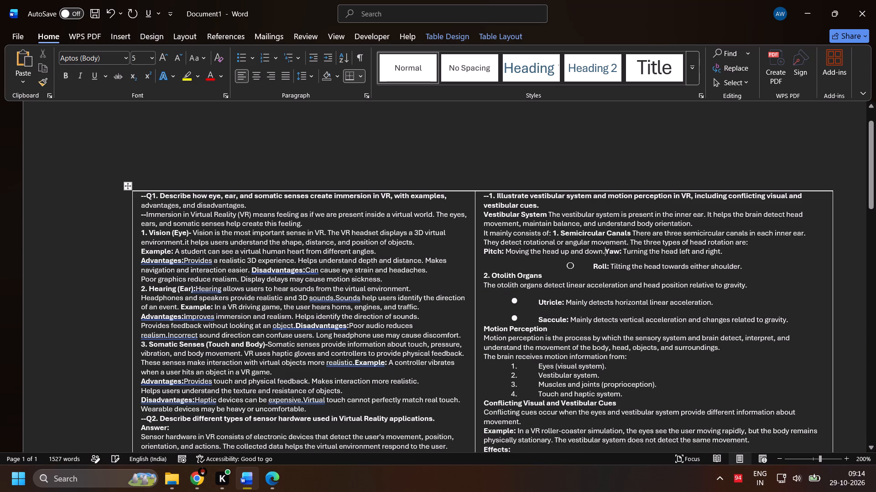
click(591, 267)
key(BackSpace)
key(BackSpace)
key(BackSpace)
key(space)
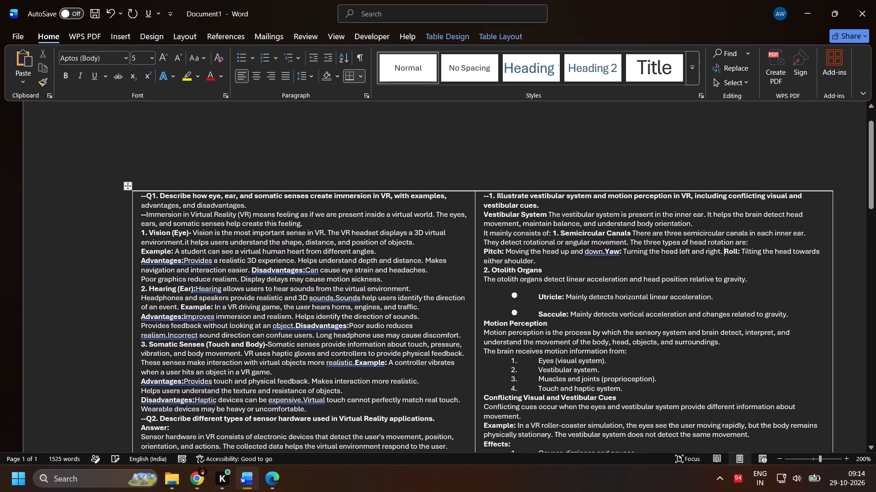
Join the Otolith Organs heading to its description, starting the description with a lowercase "the".
click(485, 279)
key(BackSpace)
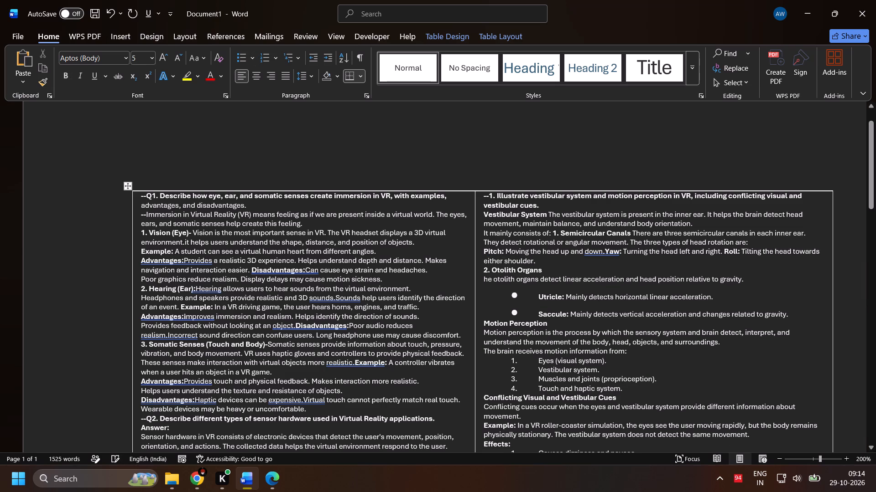
key(t)
key(Left)
key(BackSpace)
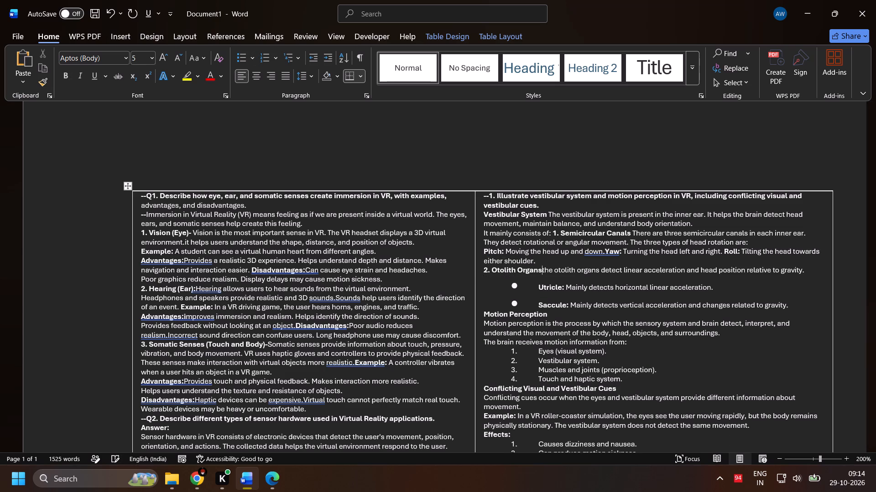
key(space)
Remove the bullets and indents from the Utricle and Saccule points.
click(532, 284)
key(BackSpace)
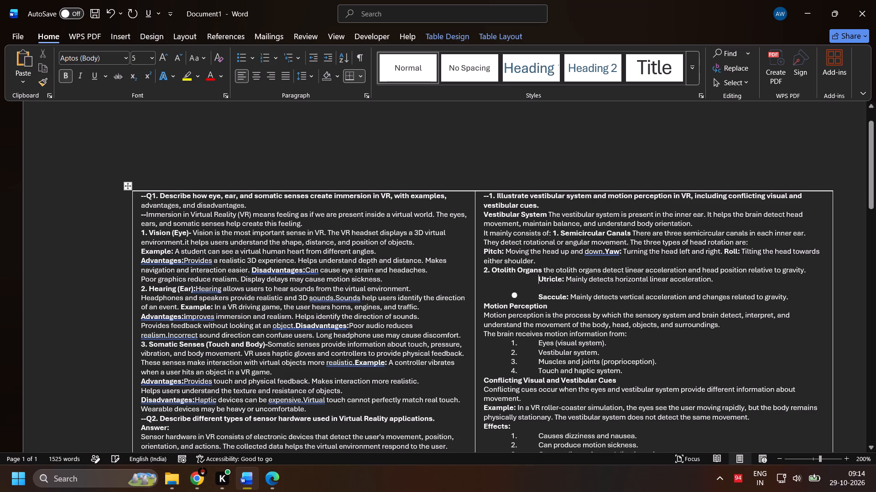
key(BackSpace)
click(534, 293)
key(BackSpace)
key(BackSpace)
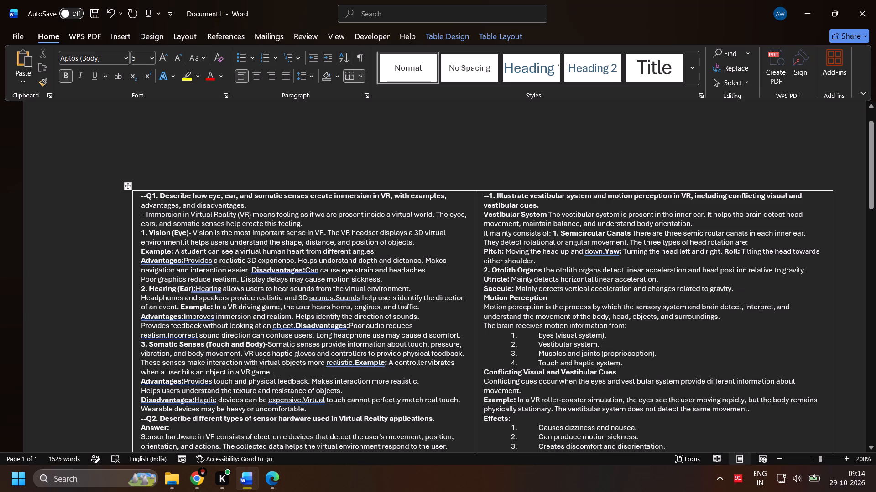
Join the Motion Perception heading to its description, separated by a hyphen and a space.
click(486, 306)
key(BackSpace)
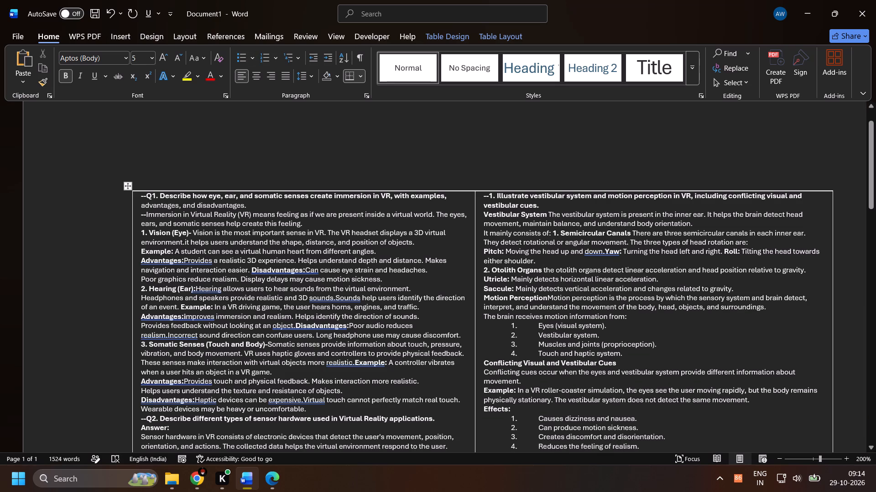
key(minus)
key(space)
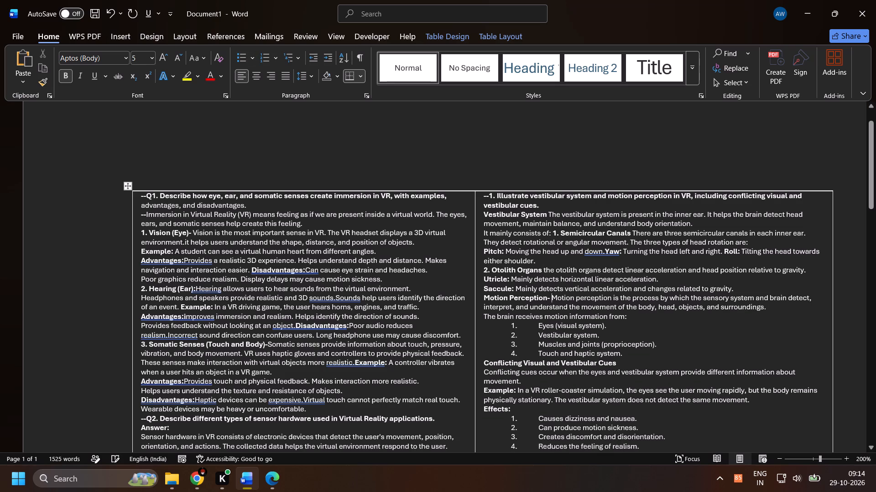
Merge the four numbered information sources into the line "The brain receives motion information from:", removing their numbers and indents.
click(527, 327)
key(BackSpace)
key(BackSpace)
key(BackSpace)
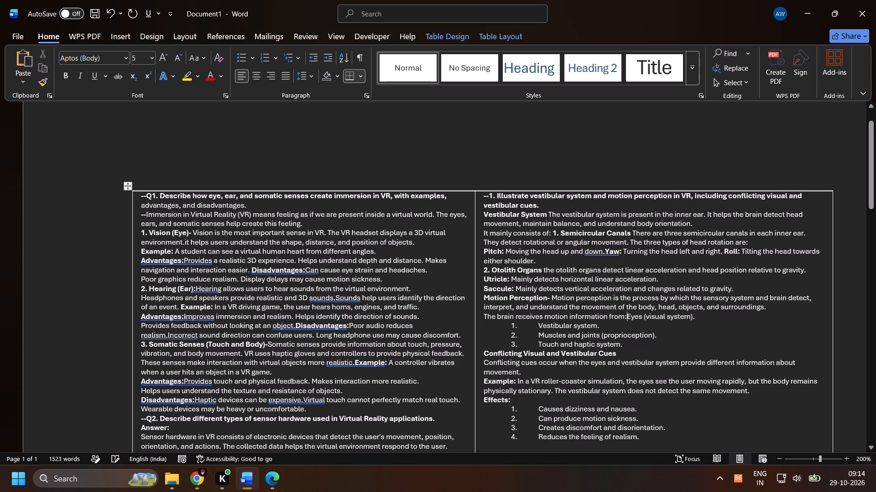
key(space)
click(536, 327)
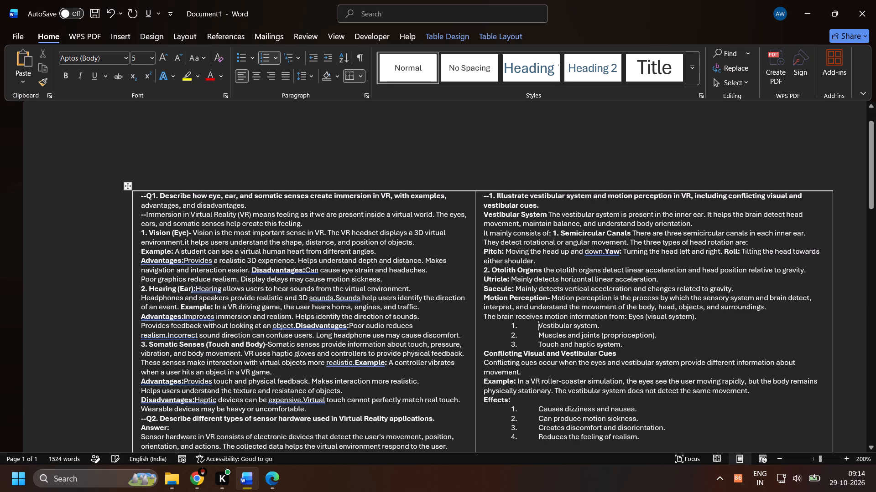
key(BackSpace)
key(BackSpace)
key(BackSpace)
click(532, 328)
key(BackSpace)
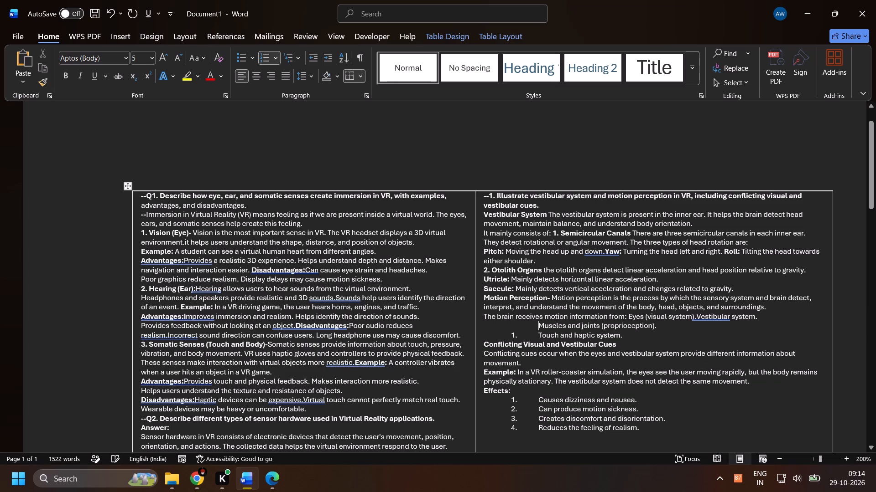
key(BackSpace)
key(BackSpace)
click(535, 332)
key(BackSpace)
key(BackSpace)
key(BackSpace)
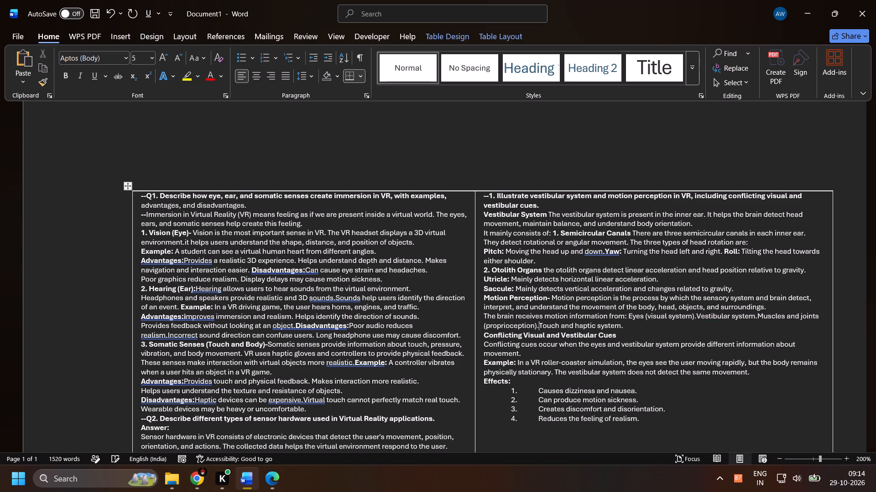
key(space)
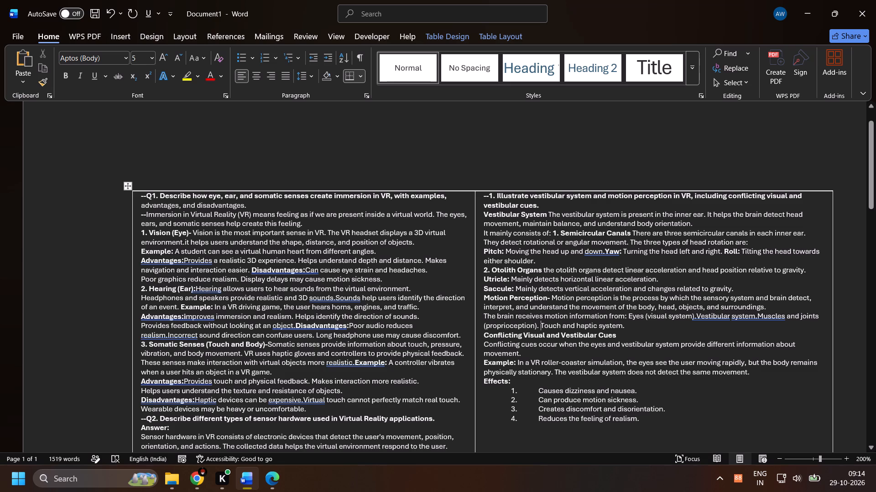
Join the Conflicting Visual and Vestibular Cues heading to its description with a hyphen.
scroll(575, 343, down, 1)
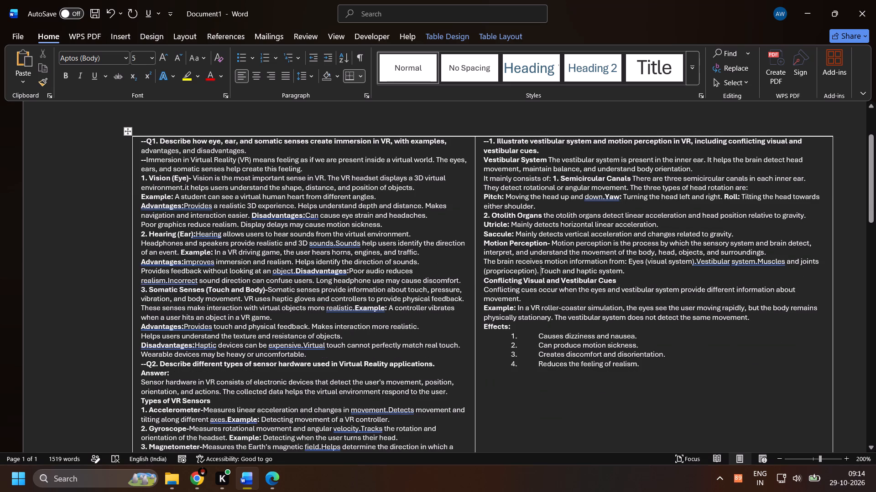
click(485, 289)
key(BackSpace)
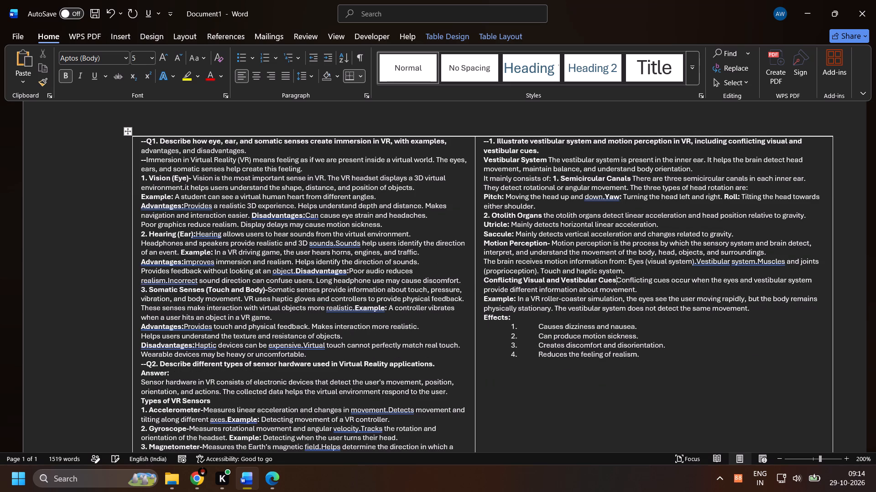
key(minus)
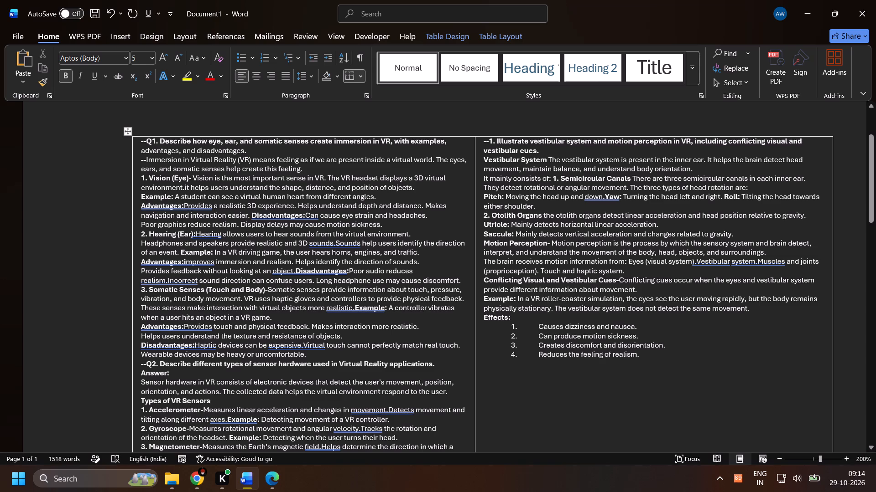
Merge the four numbered effects into one running line after "Effects:", removing their numbers and indents.
click(532, 327)
key(BackSpace)
key(BackSpace)
key(BackSpace)
click(539, 331)
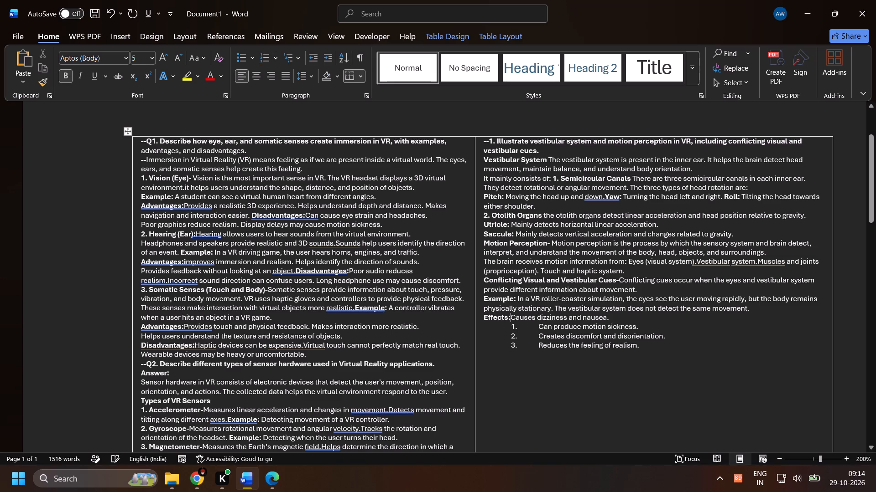
key(BackSpace)
key(BackSpace)
key(BackSpace)
click(535, 330)
key(BackSpace)
key(BackSpace)
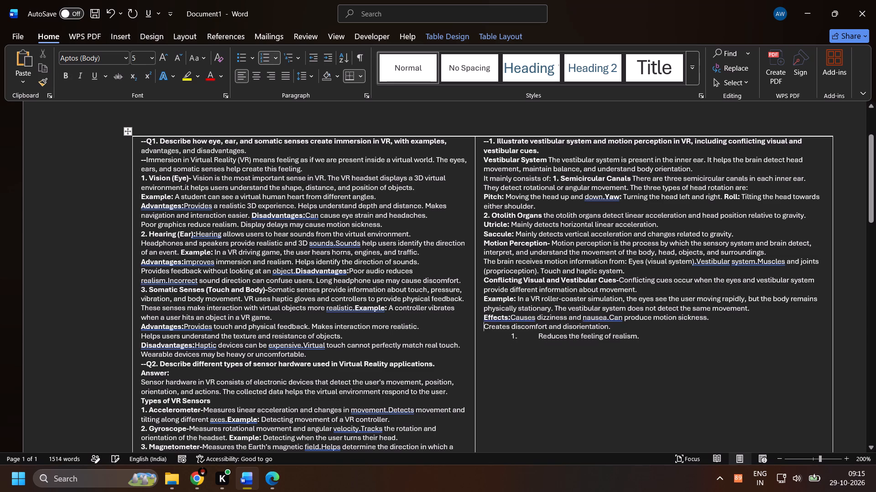
key(BackSpace)
click(535, 333)
key(BackSpace)
key(BackSpace)
key(BackSpace)
key(space)
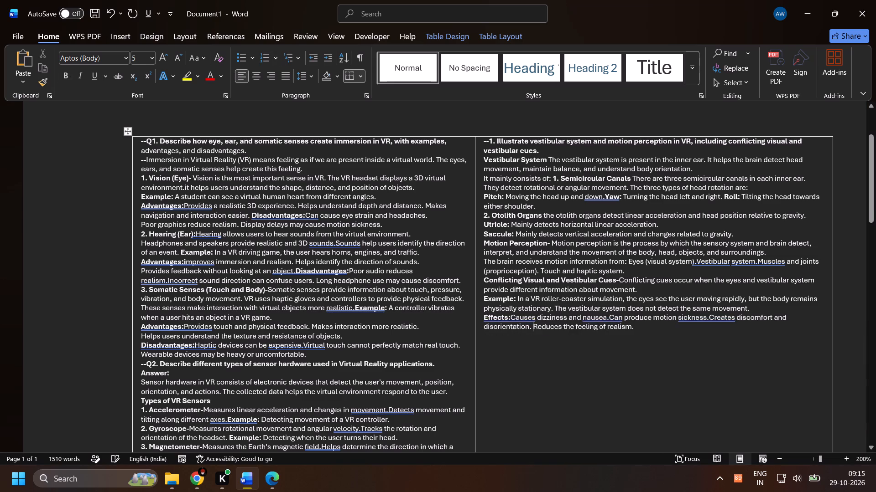
Switch to Edge and copy the text of Unit 4 question 2 from the MSE-2 ARVR Question Bank PDF.
scroll(544, 249, down, 9)
click(266, 486)
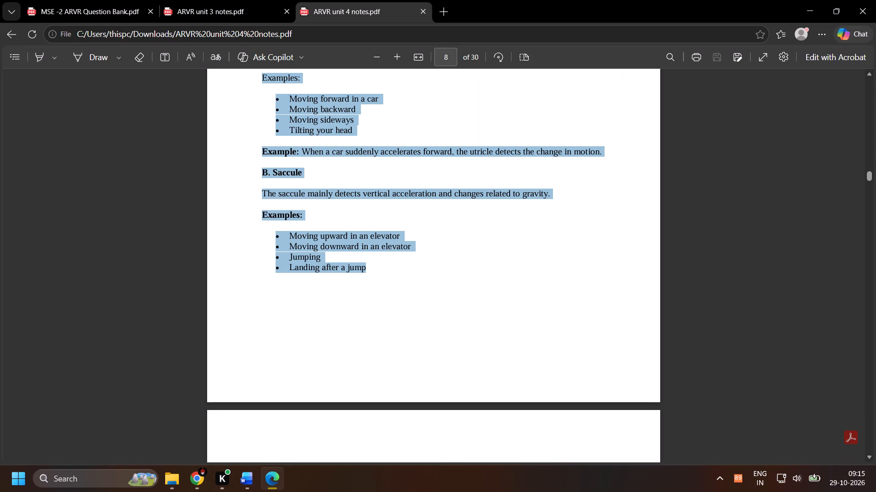
click(130, 0)
scroll(314, 247, down, 2)
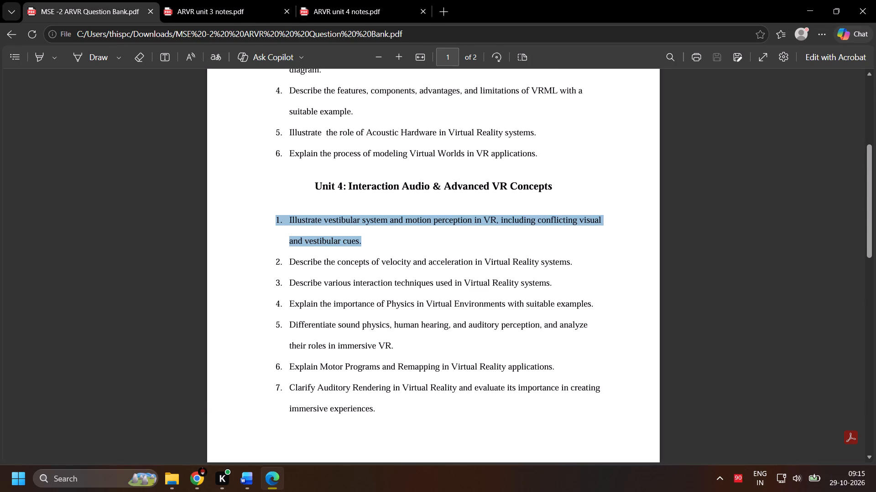
drag(289, 266, 584, 260)
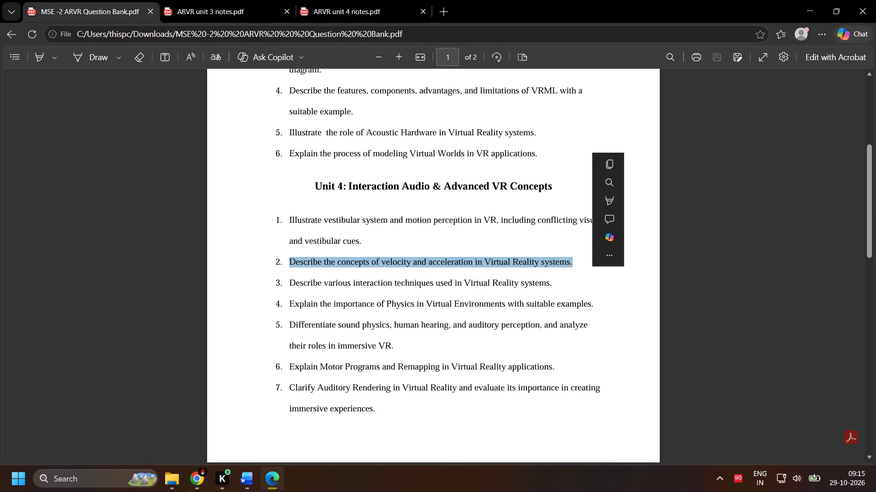
click(602, 155)
Return to the Word document and add "--Q2" followed by the copied velocity and acceleration question below the question 1 answer.
click(192, 473)
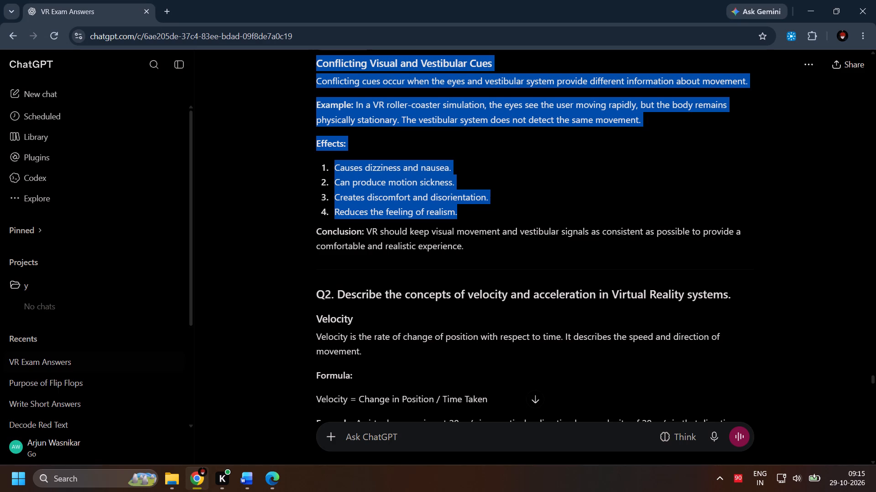
scroll(349, 333, down, 2)
click(246, 475)
scroll(429, 281, down, 2)
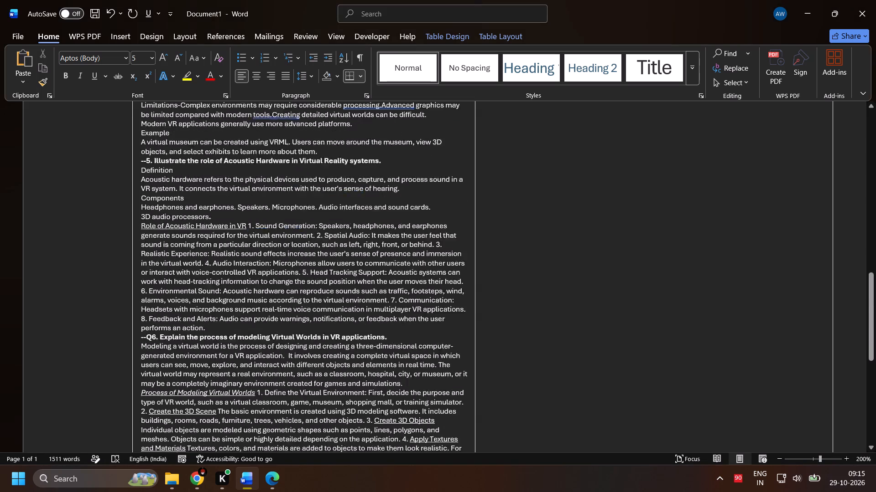
scroll(428, 282, down, 2)
scroll(454, 263, up, 12)
click(662, 279)
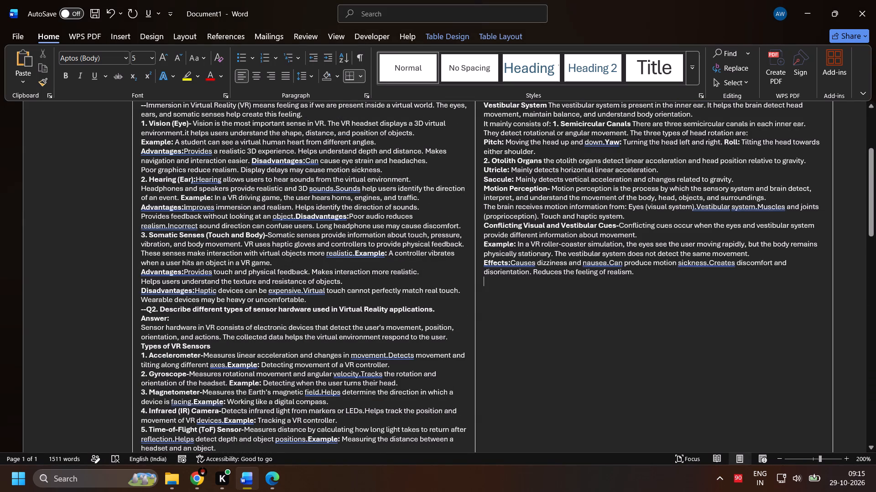
text(--)
text(Q2)
key(space)
key(ctrl+v)
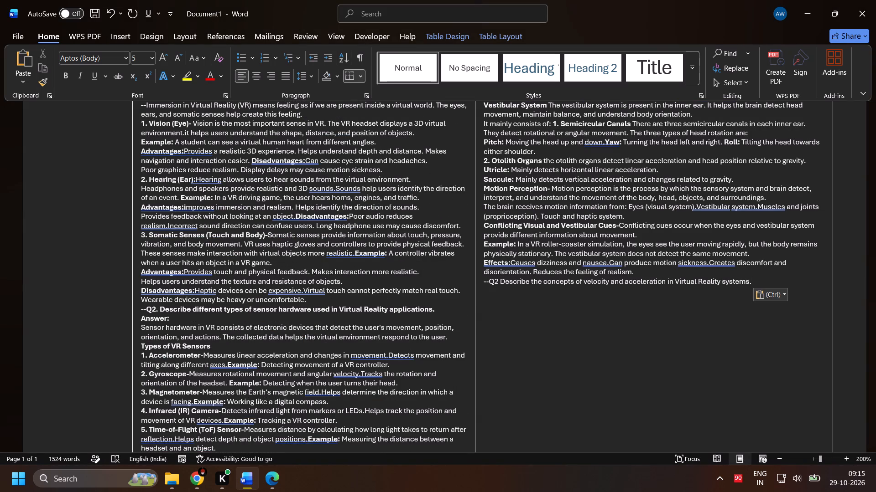
Make the whole "--Q2" question line bold.
drag(760, 277, 480, 286)
click(65, 75)
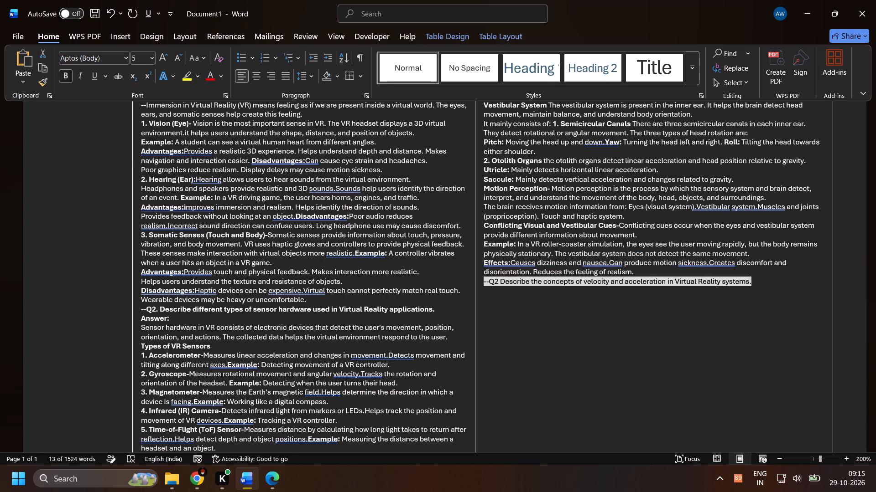
Switch to Edge and look through the ARVR unit 4 notes PDF for the section on velocity and acceleration in Virtual Reality.
click(192, 479)
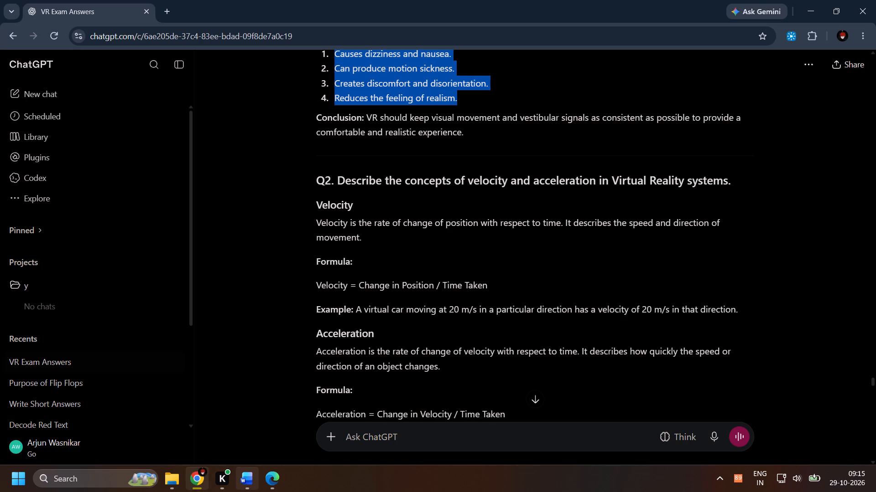
click(266, 479)
click(320, 0)
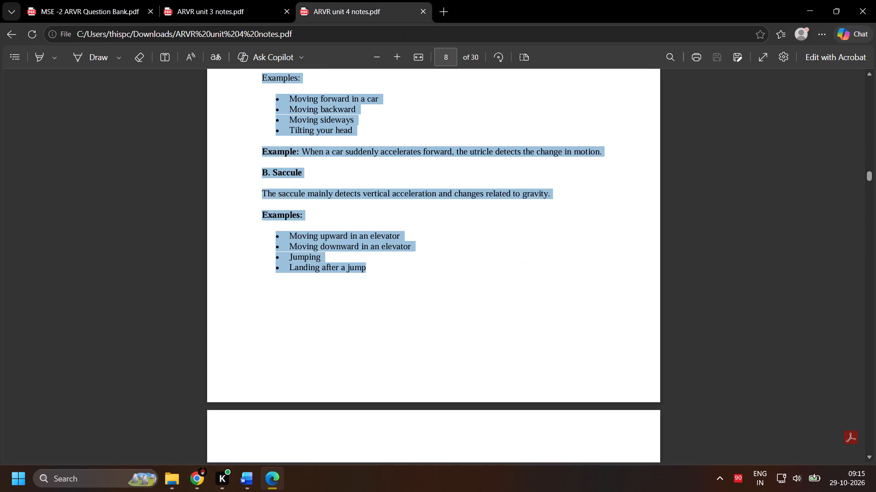
scroll(337, 249, down, 5)
scroll(337, 249, up, 1)
scroll(341, 261, down, 20)
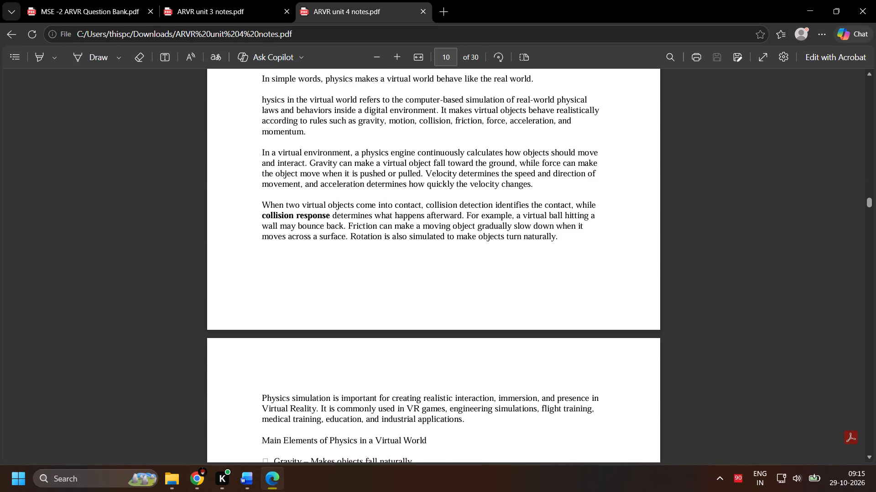
scroll(344, 258, down, 10)
scroll(320, 170, down, 9)
scroll(320, 173, up, 3)
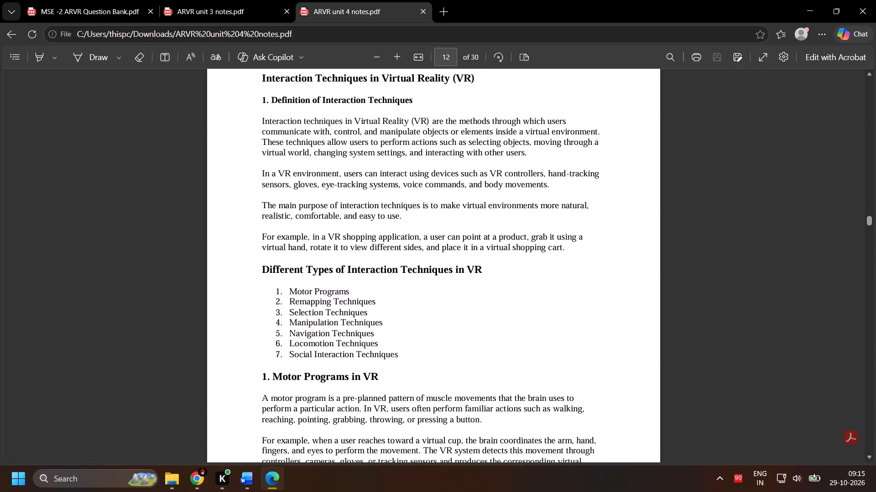
scroll(320, 173, down, 20)
scroll(320, 173, down, 14)
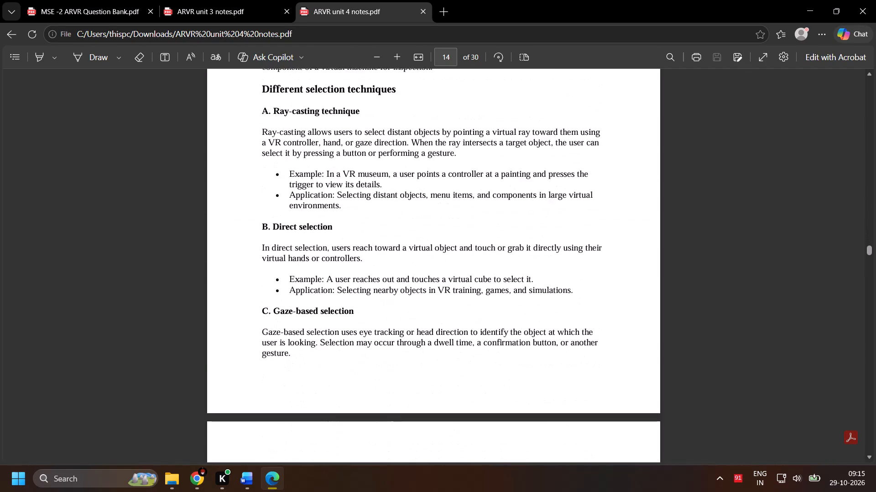
scroll(396, 256, down, 20)
scroll(396, 256, down, 7)
middle_drag(418, 366, 357, 90)
scroll(418, 366, up, 1)
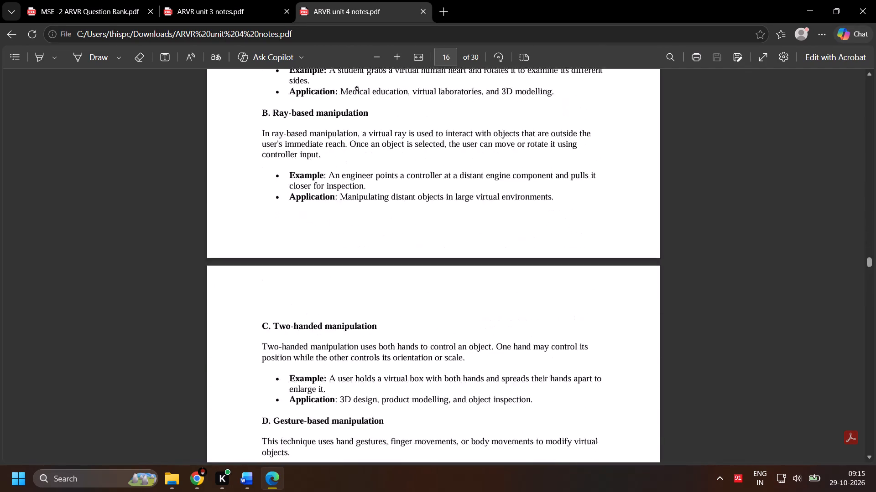
middle_drag(357, 90, 356, 87)
scroll(379, 231, down, 12)
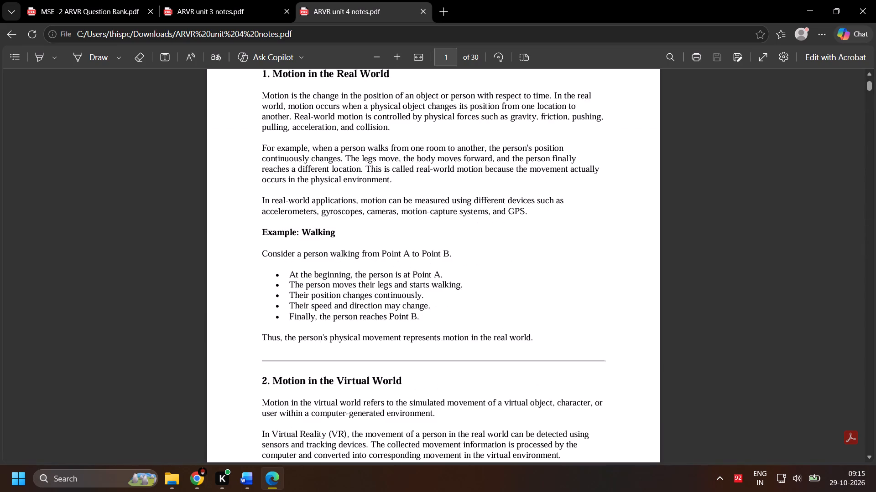
middle_drag(405, 185, 402, 316)
middle_drag(404, 235, 387, 351)
middle_drag(393, 225, 390, 254)
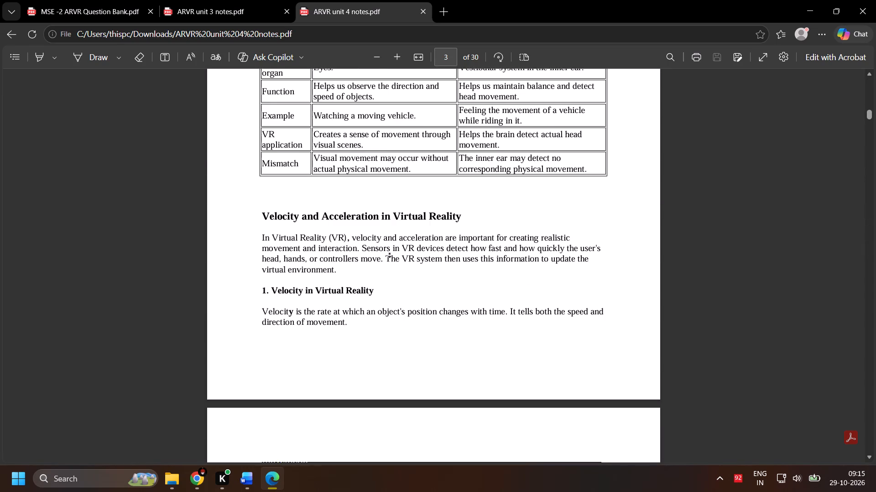
middle_drag(390, 254, 365, 348)
scroll(362, 296, up, 9)
scroll(341, 242, up, 2)
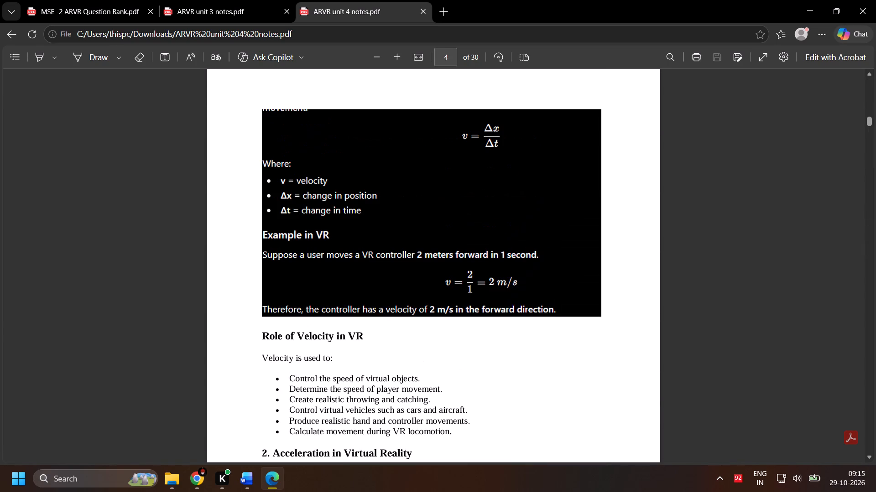
scroll(253, 304, up, 6)
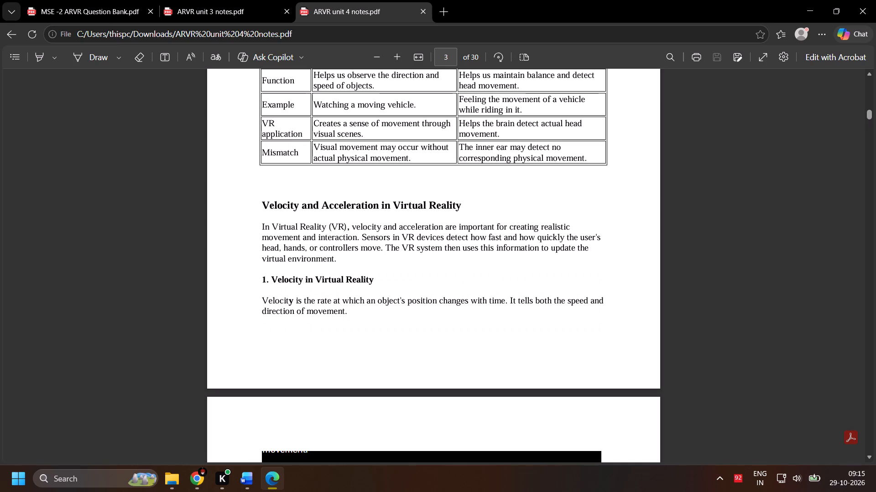
scroll(338, 264, up, 10)
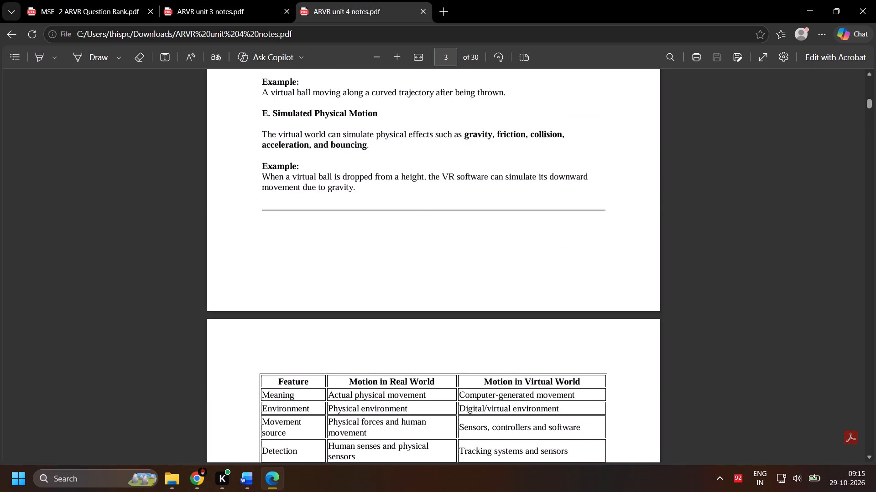
scroll(338, 264, up, 13)
scroll(338, 264, down, 2)
scroll(338, 264, up, 3)
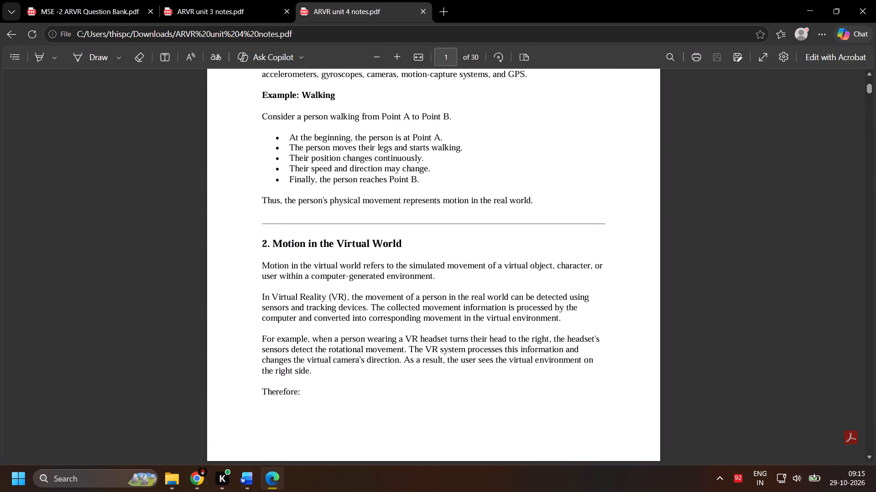
scroll(338, 264, down, 20)
scroll(338, 264, down, 20)
scroll(346, 257, down, 7)
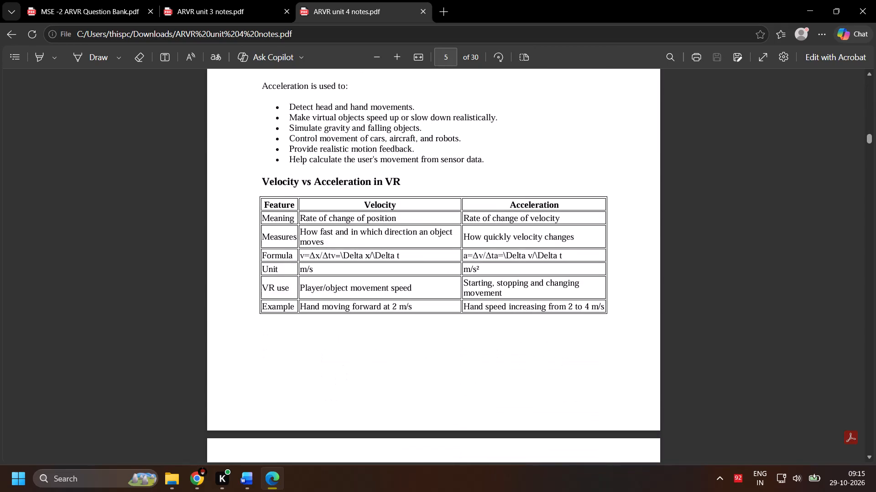
scroll(347, 257, up, 1)
scroll(347, 257, down, 9)
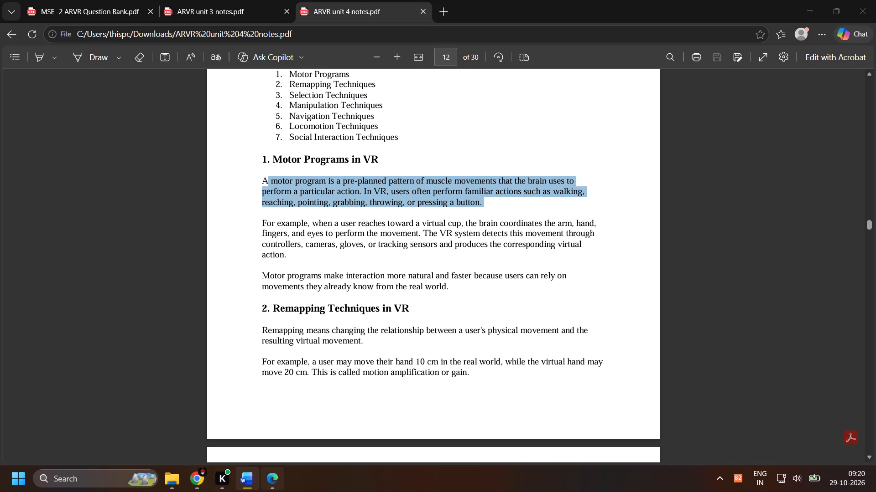
click(263, 183)
drag(264, 182, 333, 239)
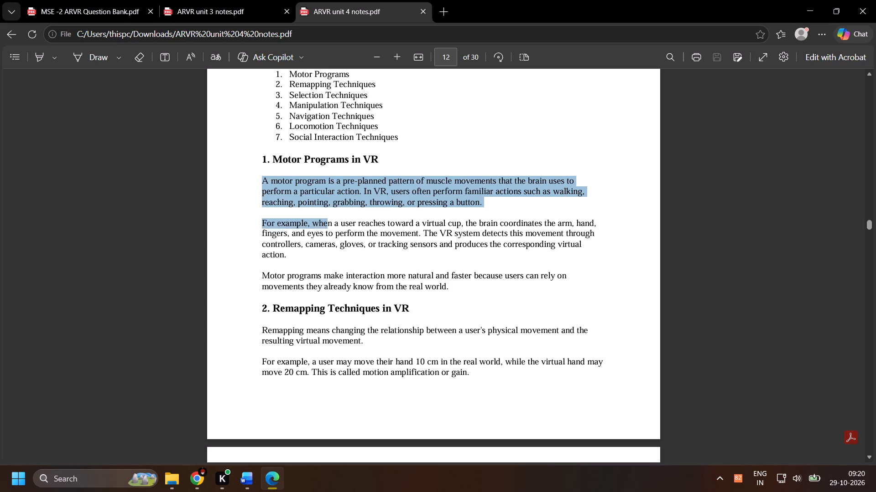
drag(333, 239, 459, 292)
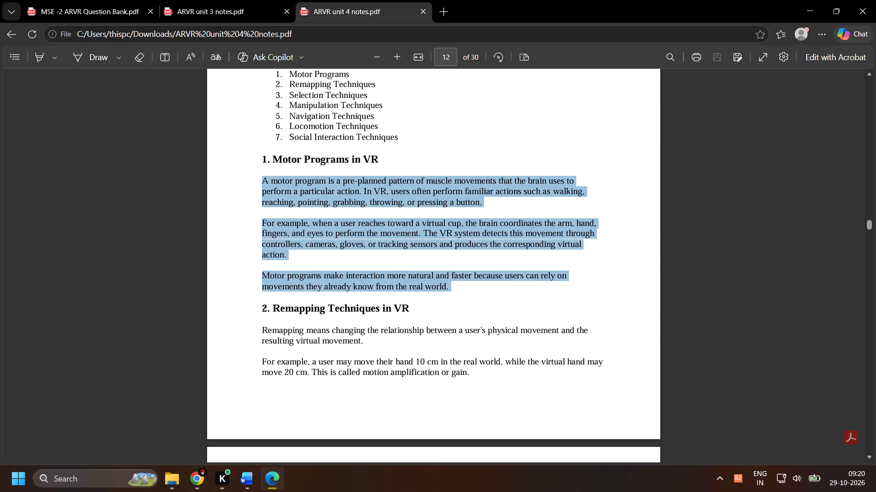
drag(459, 292, 461, 292)
click(491, 195)
Paste the copied motor programs explanation after "1. Motor Programs=" in the Q3 answer in Word.
key(alt+Tab)
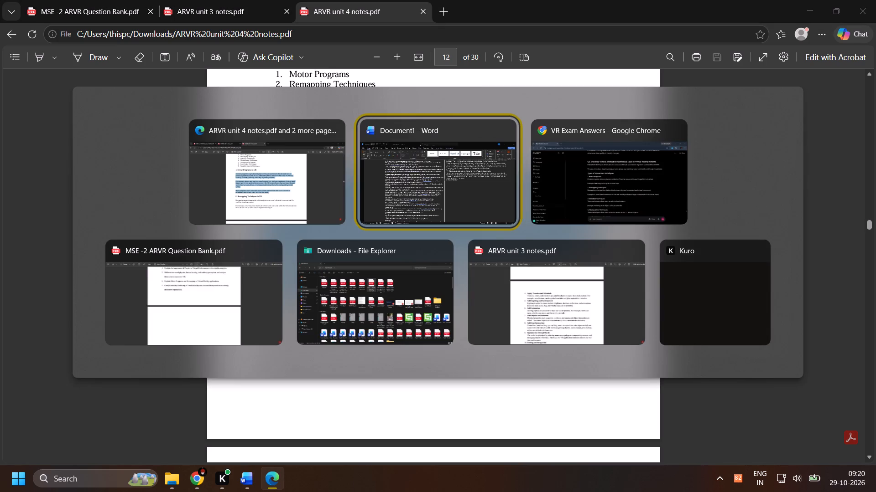
key(space)
key(ctrl+v)
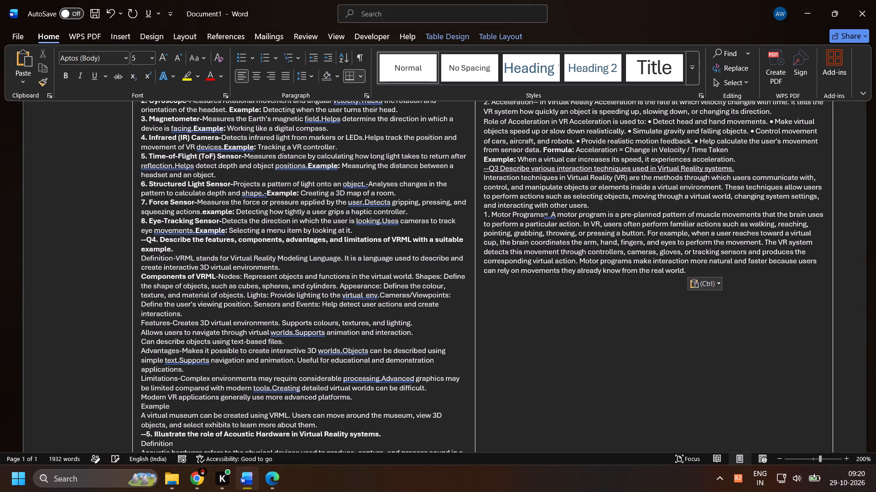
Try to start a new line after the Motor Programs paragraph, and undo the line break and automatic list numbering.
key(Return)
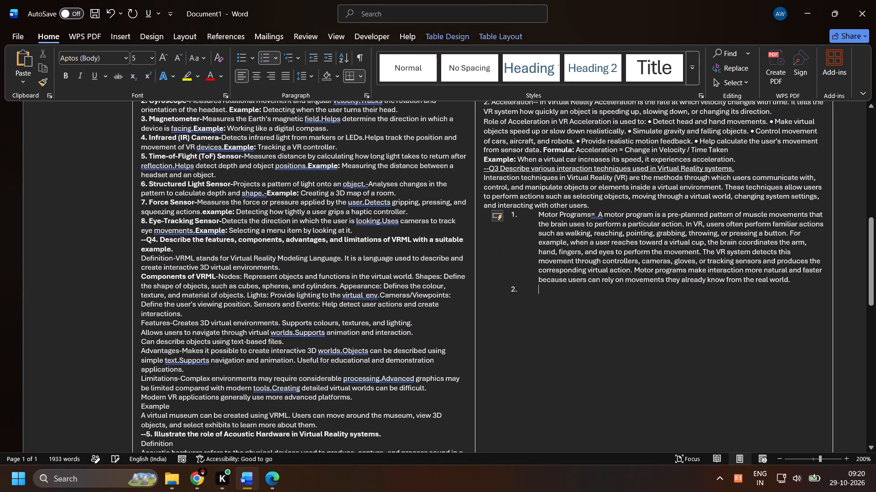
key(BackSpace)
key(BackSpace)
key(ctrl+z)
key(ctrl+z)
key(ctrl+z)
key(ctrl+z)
Place the cursor on a new unnumbered line below the Motor Programs paragraph in the Q3 answer.
key(Down)
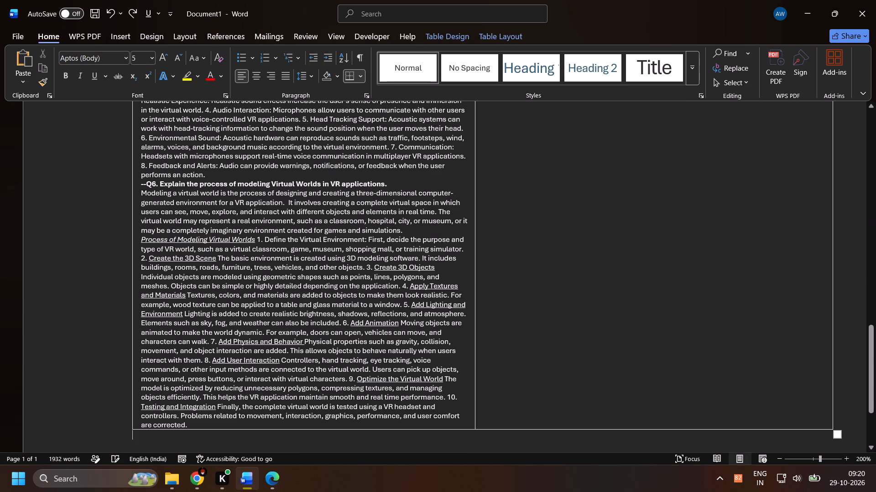
key(Up)
key(Left)
click(495, 121)
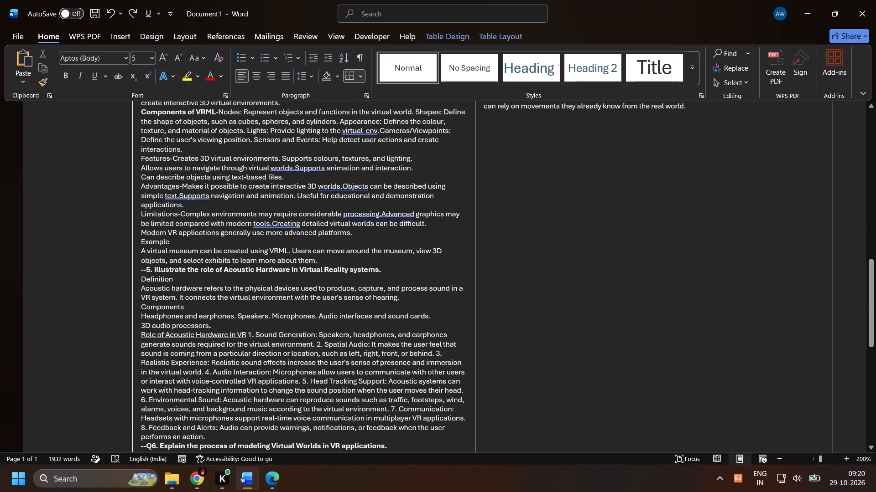
click(495, 121)
scroll(647, 129, up, 3)
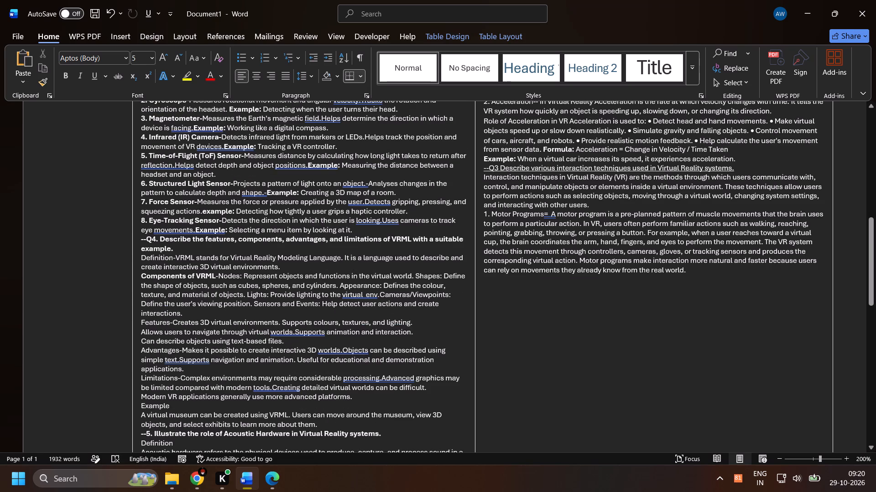
key(Up)
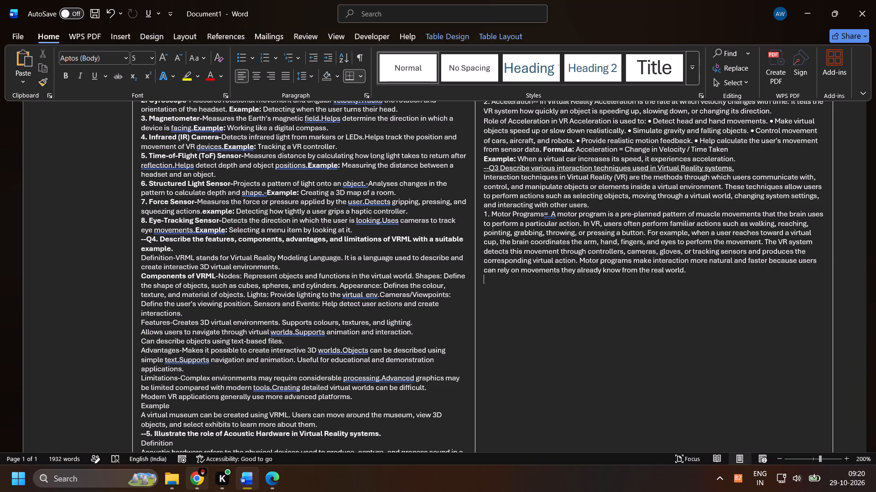
Copy the "2. Remapping Techniques in VR" heading and its two paragraphs from the Unit 4 notes into Word below the Motor Programs paragraph.
click(190, 481)
click(264, 480)
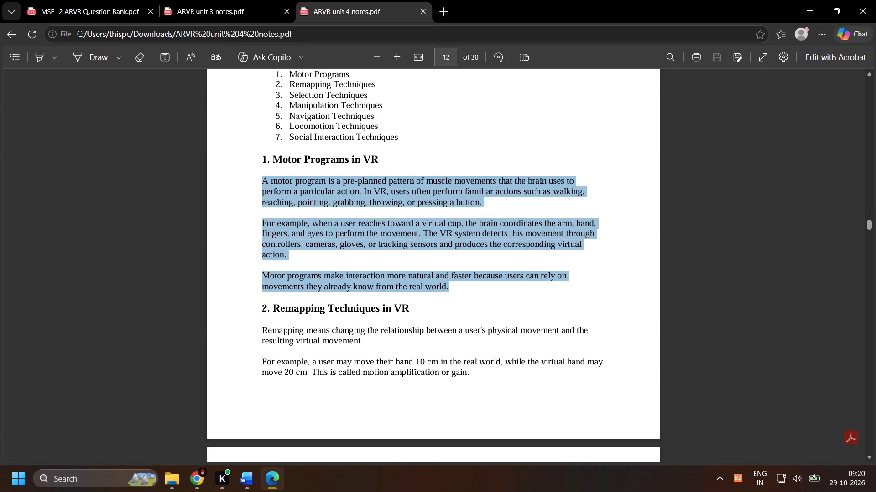
scroll(349, 332, down, 1)
drag(260, 249, 261, 249)
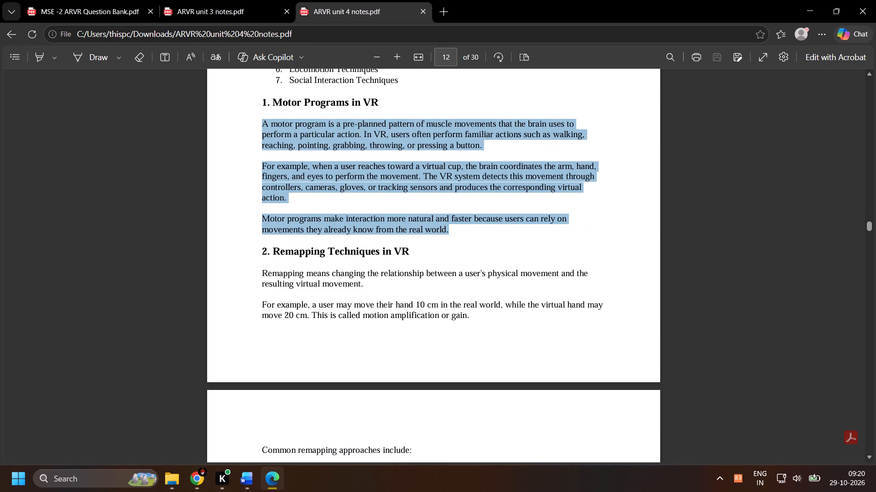
drag(261, 249, 494, 319)
click(506, 219)
scroll(401, 307, down, 3)
click(190, 486)
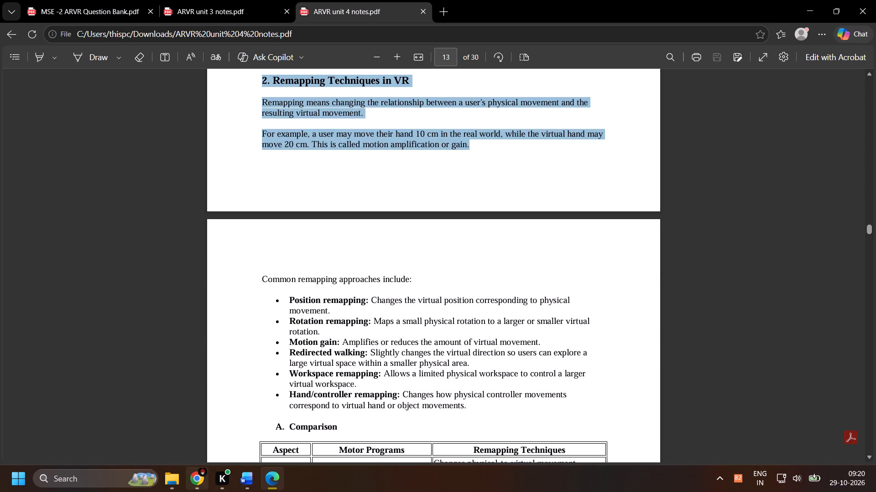
click(251, 476)
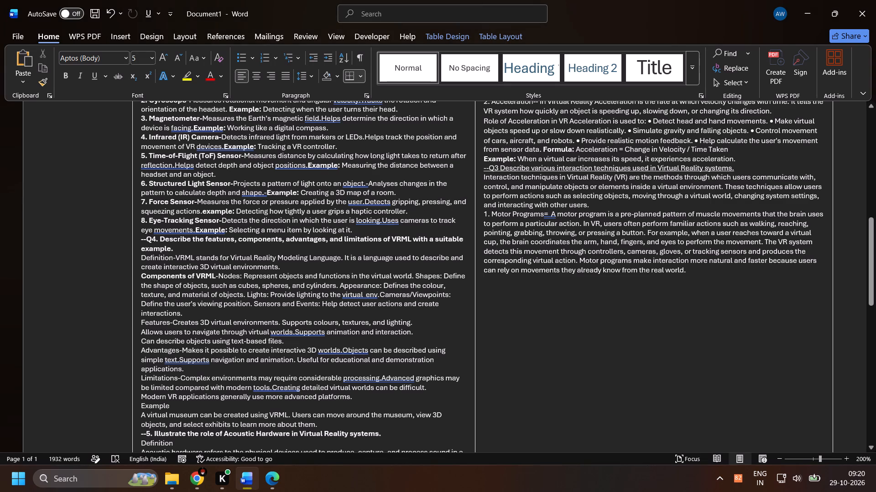
key(ctrl+v)
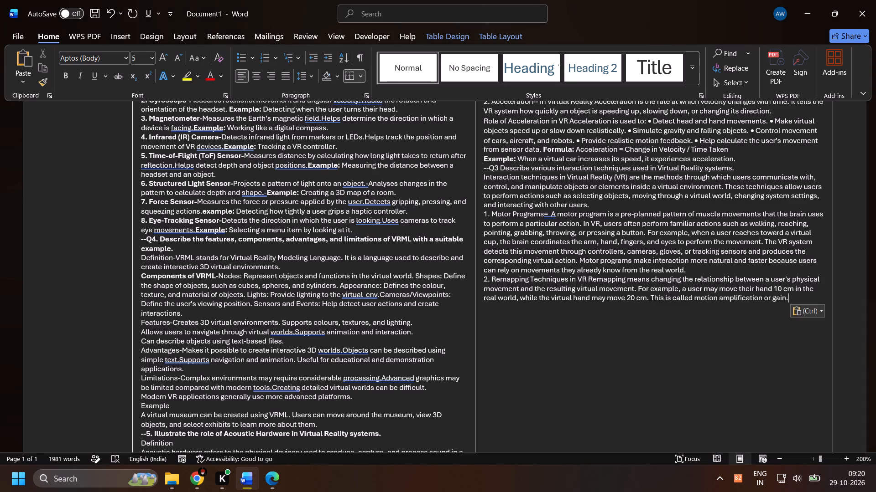
Copy the "Common remapping approaches include" list from the Unit 4 notes and paste it at the end of the remapping text in Word.
click(265, 490)
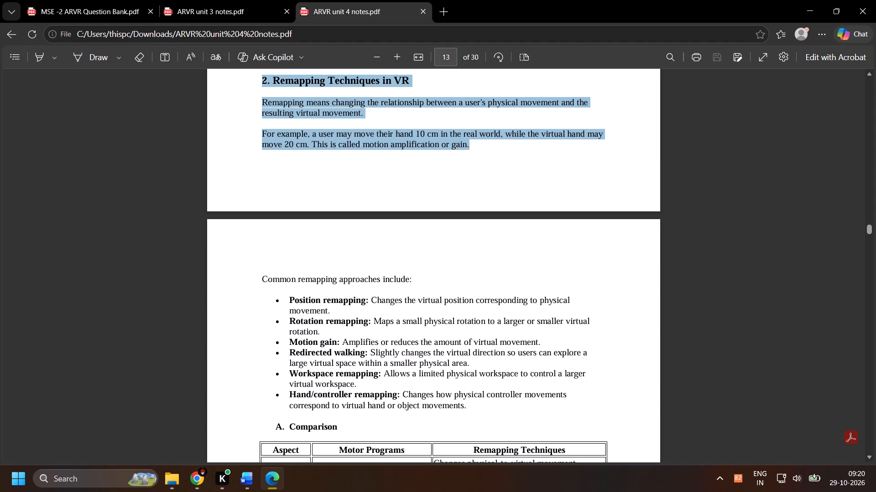
drag(263, 278, 513, 415)
click(540, 317)
click(263, 476)
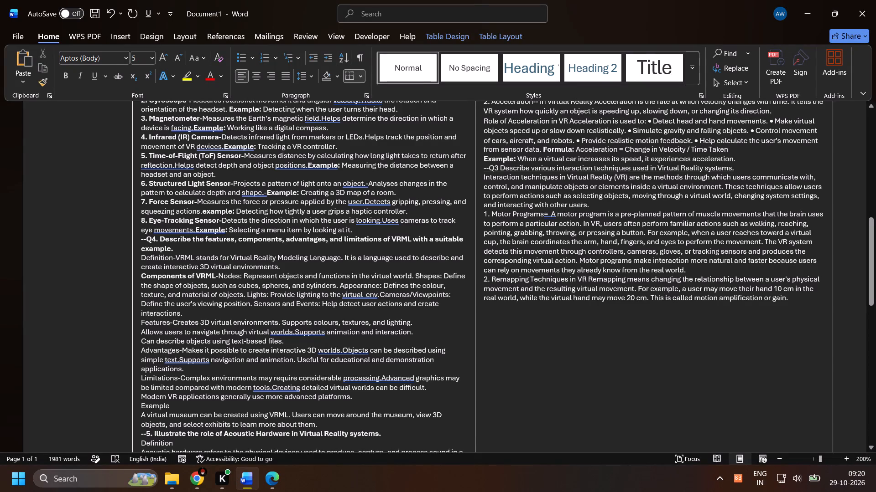
key(ctrl+v)
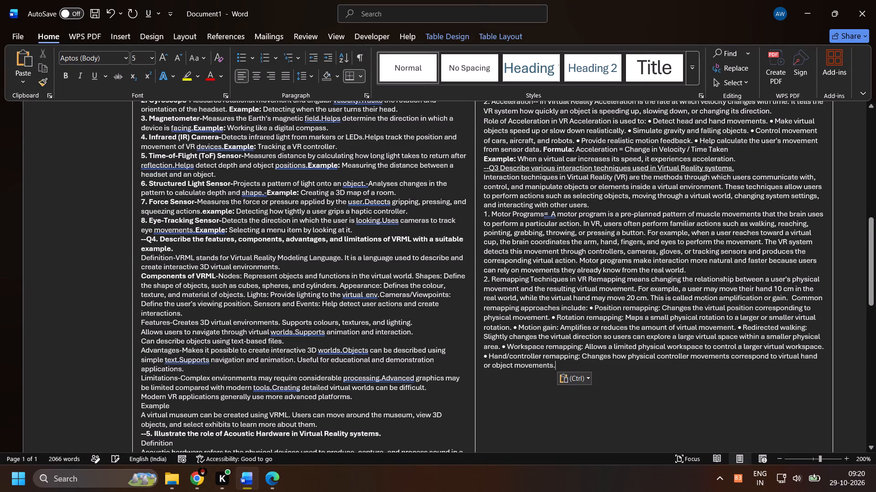
scroll(509, 345, down, 1)
Look through the question bank, the rest of the remapping notes and the ChatGPT Q3 answer for the next interaction technique.
click(200, 485)
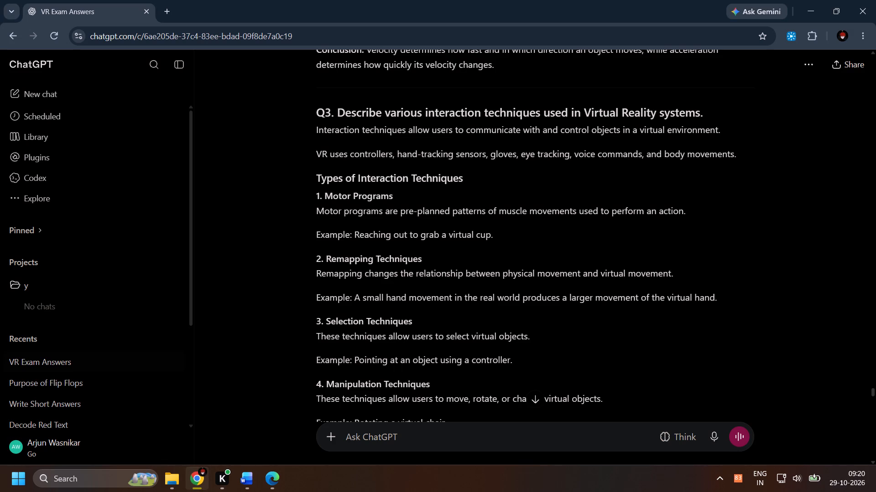
click(271, 481)
scroll(367, 336, down, 5)
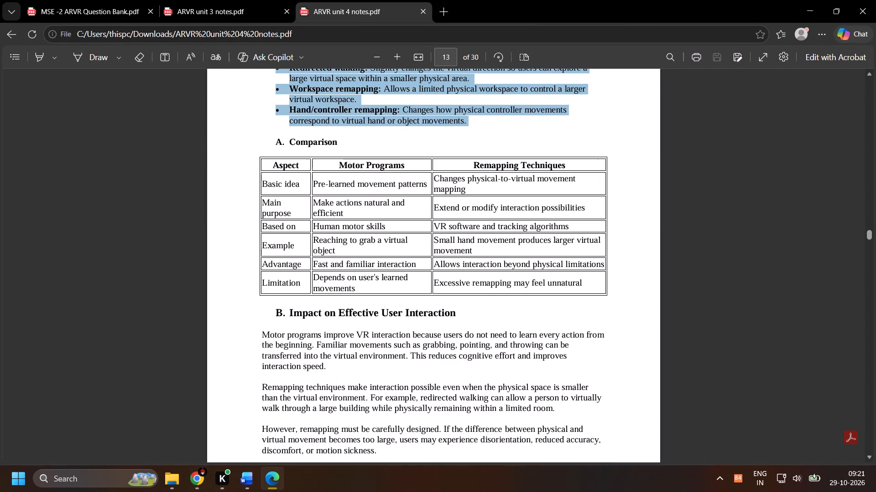
click(360, 300)
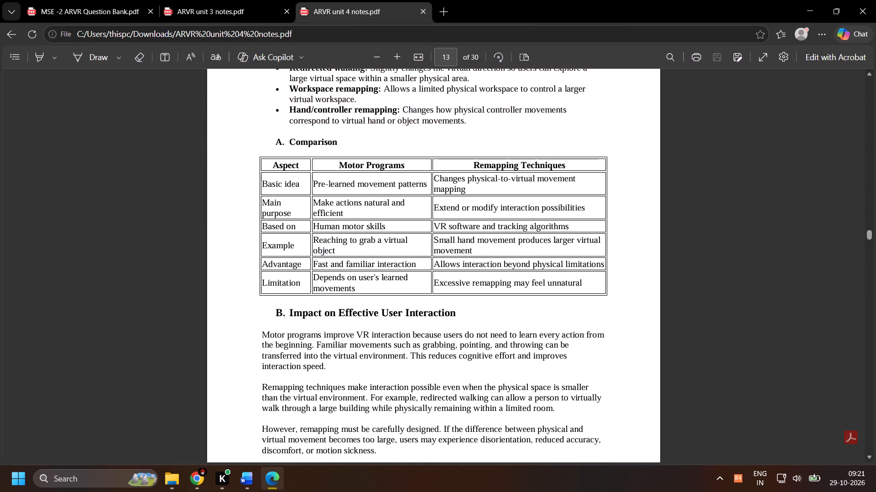
click(110, 15)
scroll(212, 209, up, 1)
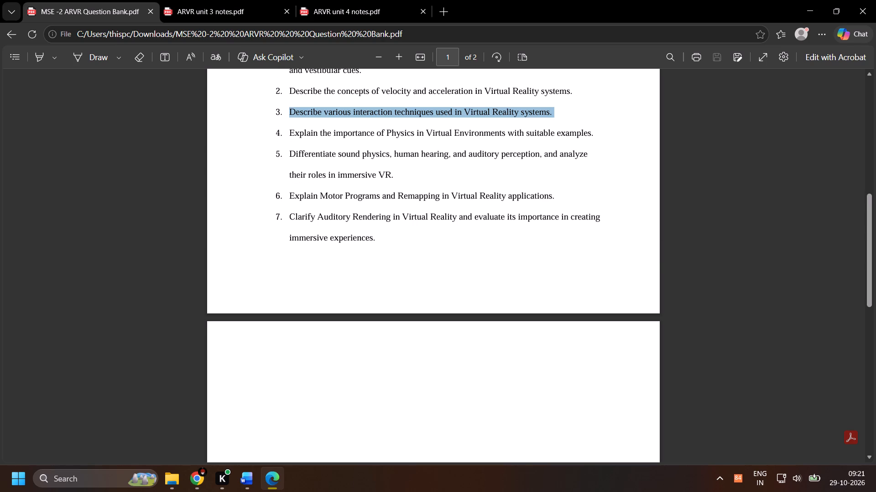
click(411, 0)
scroll(360, 209, down, 5)
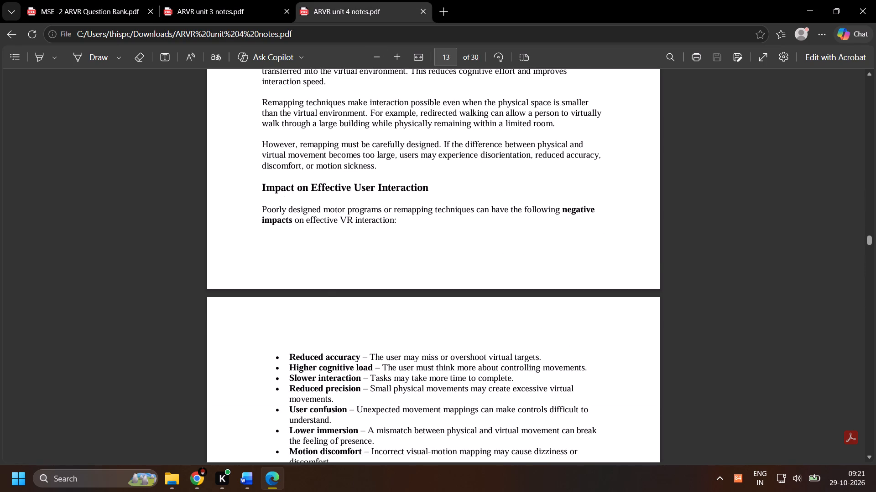
scroll(339, 213, down, 5)
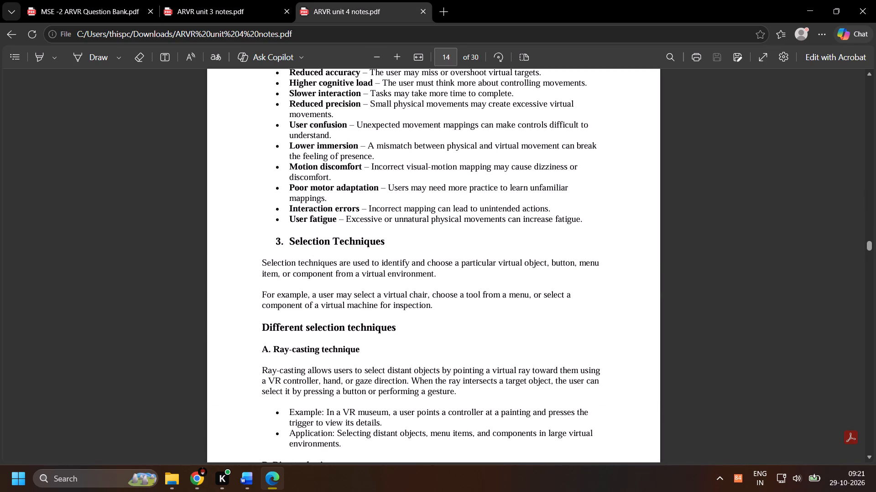
click(202, 487)
scroll(296, 357, down, 1)
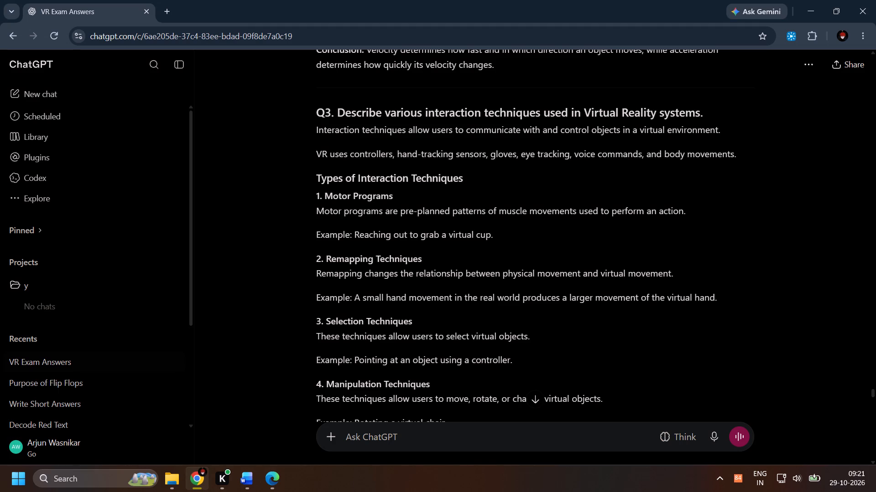
Copy the "3. Selection Techniques" heading and its two paragraphs from the Unit 4 notes onto a new line below the remapping text in Word.
click(276, 484)
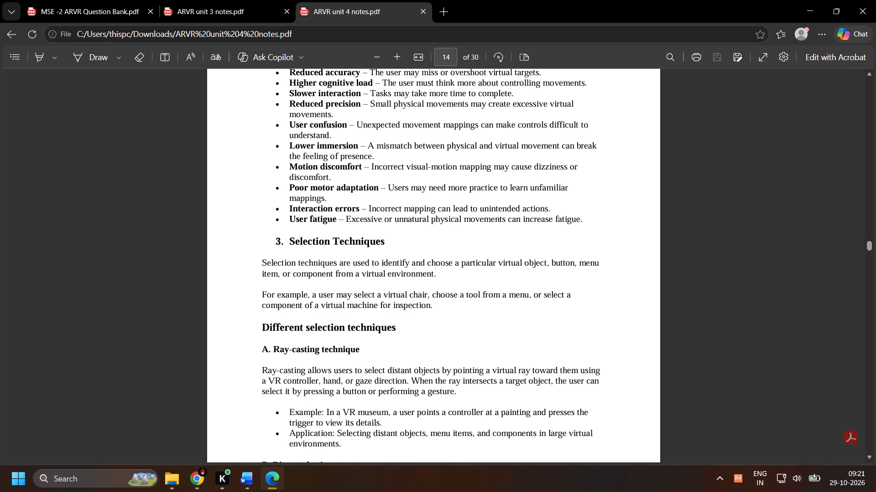
drag(276, 242, 422, 306)
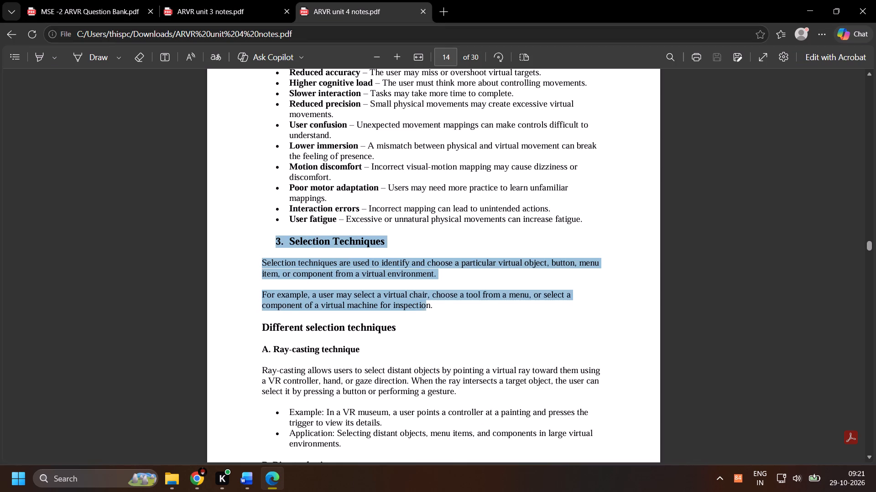
drag(422, 306, 434, 309)
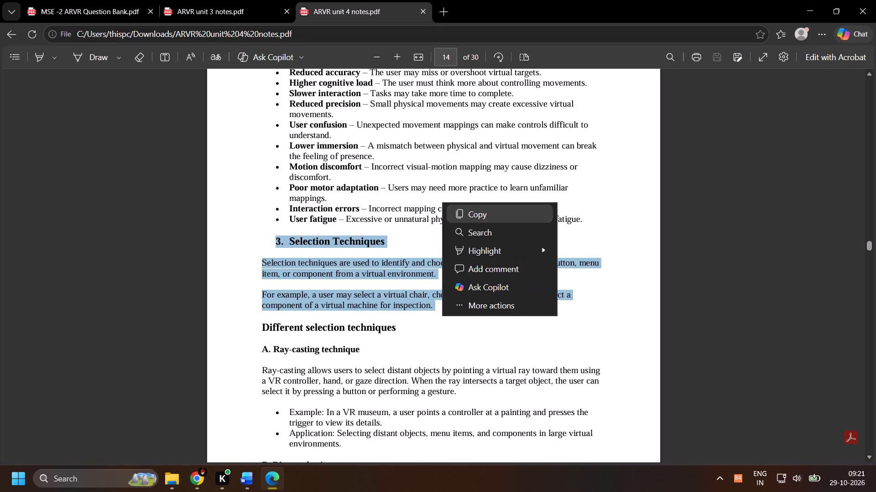
click(459, 214)
click(197, 482)
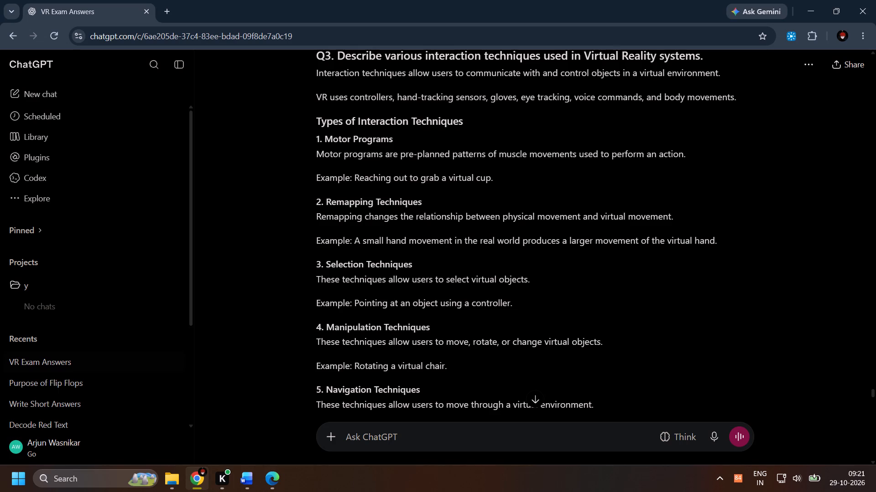
click(261, 474)
click(252, 476)
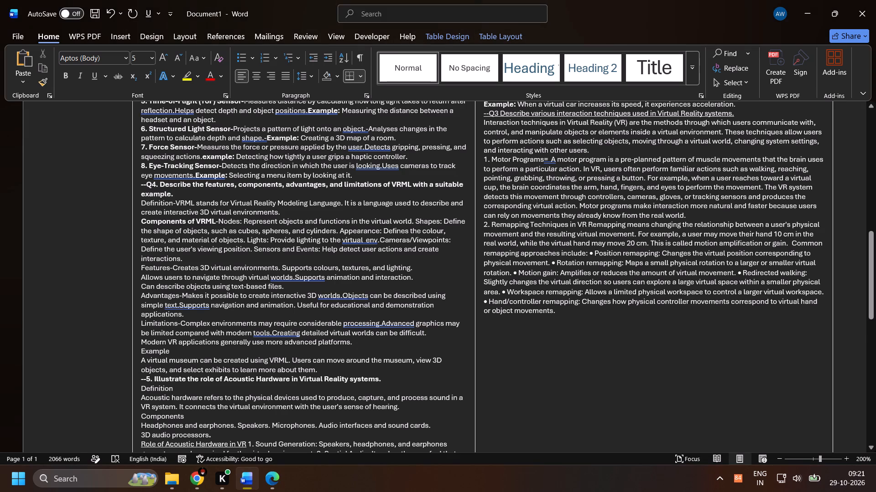
key(Return)
key(ctrl+v)
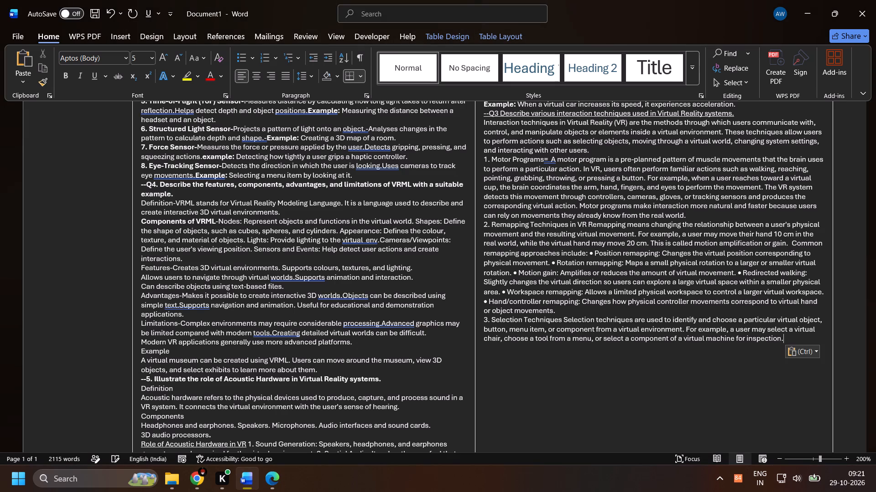
key(Return)
scroll(550, 344, down, 2)
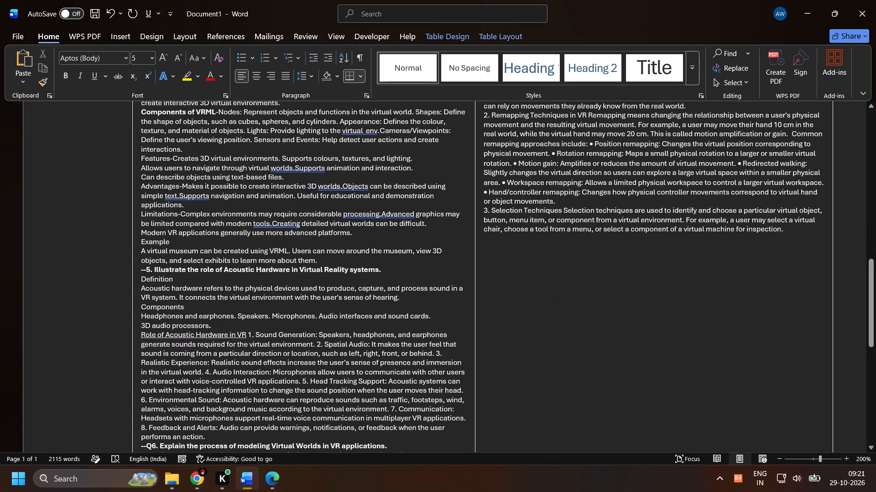
Look through the different selection techniques in the Unit 4 notes, from ray-casting to gesture-based selection.
click(189, 482)
click(270, 477)
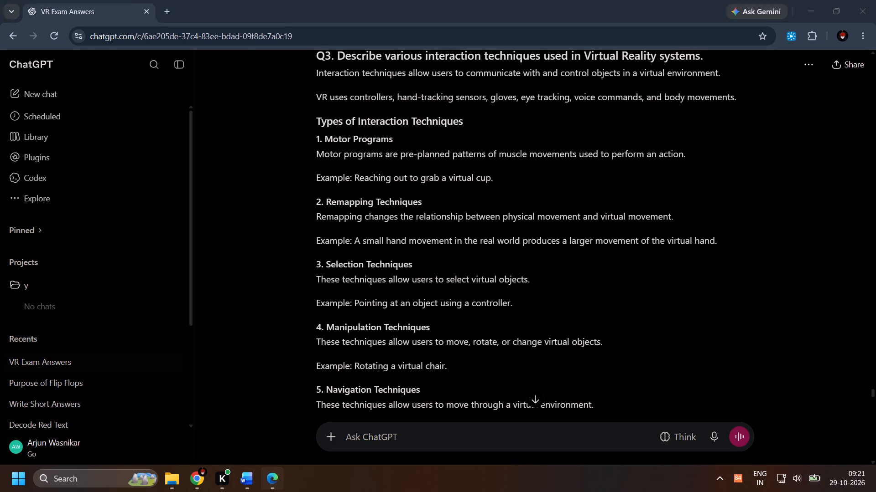
scroll(334, 358, down, 5)
scroll(334, 319, up, 3)
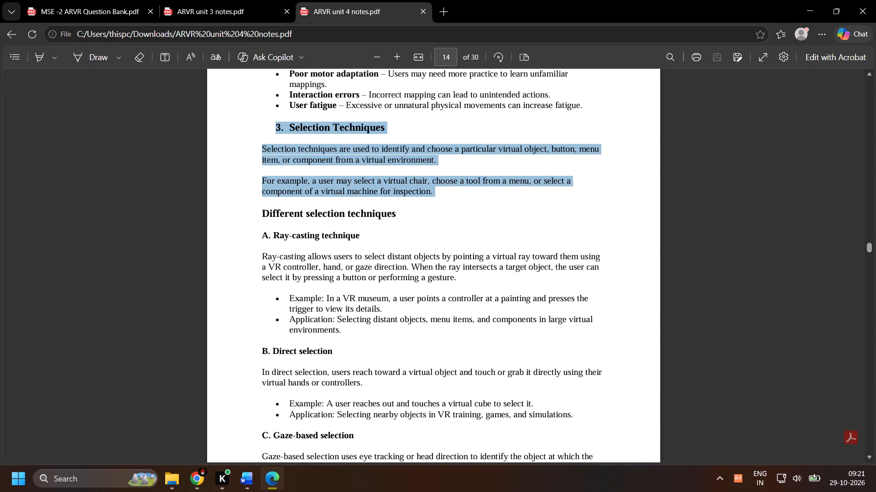
drag(262, 234, 454, 279)
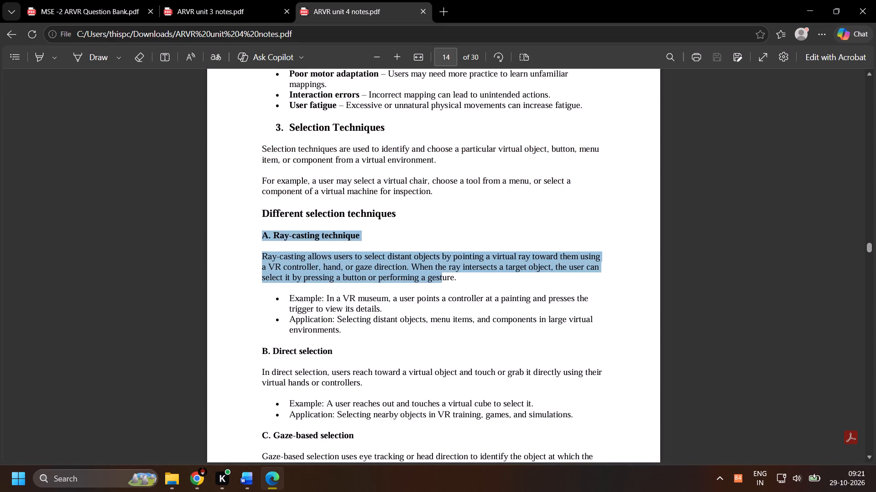
drag(454, 279, 474, 279)
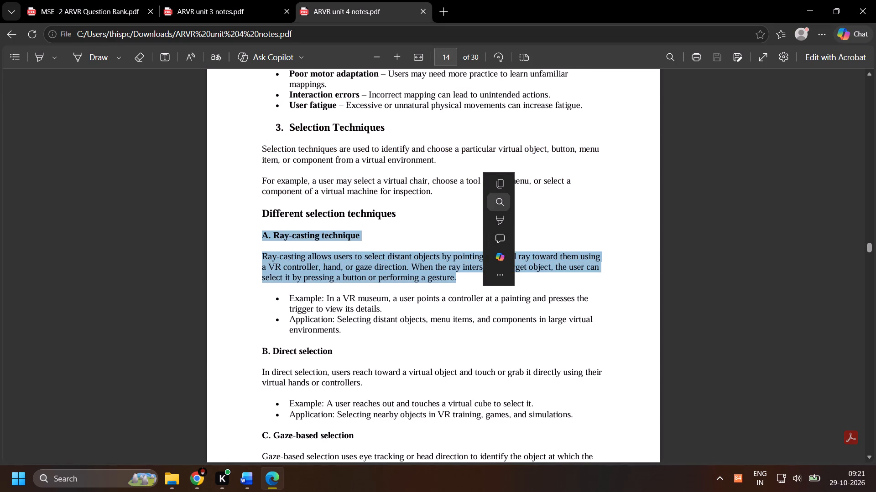
click(293, 280)
scroll(288, 283, down, 6)
scroll(290, 282, up, 2)
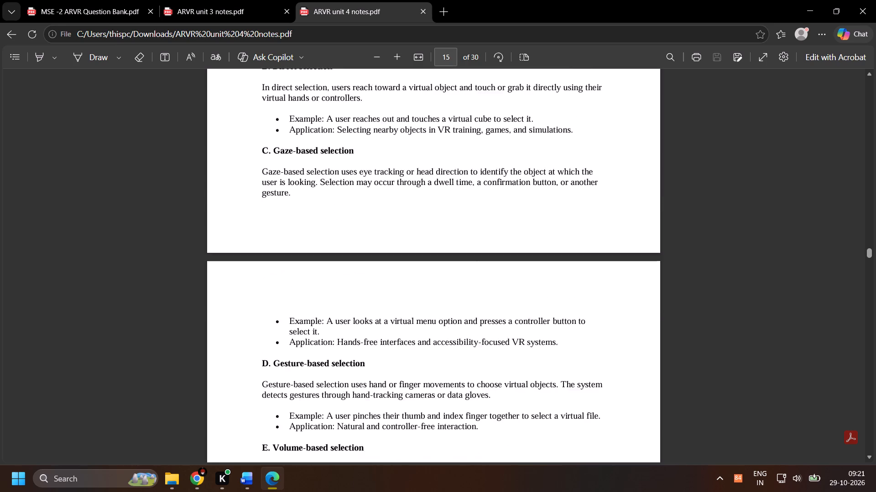
scroll(291, 283, up, 2)
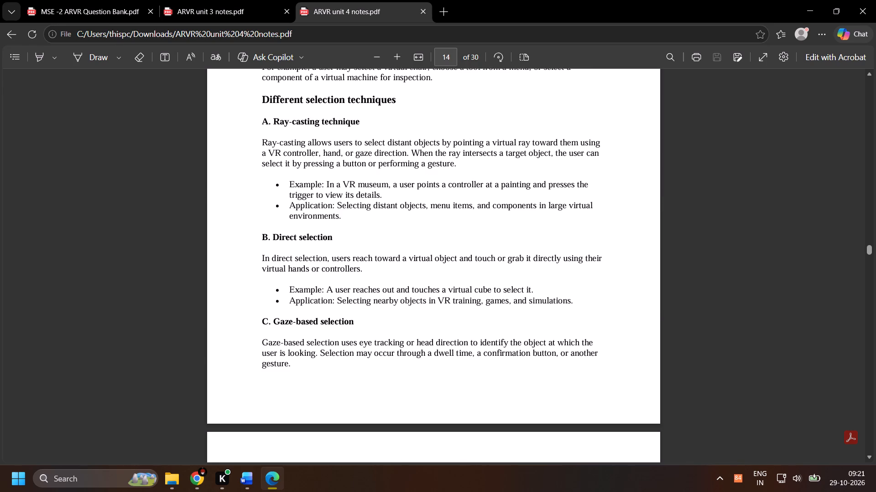
Look through the selection, manipulation and navigation techniques in the Unit 4 notes for text to use in the Q3 answer.
drag(263, 118, 365, 256)
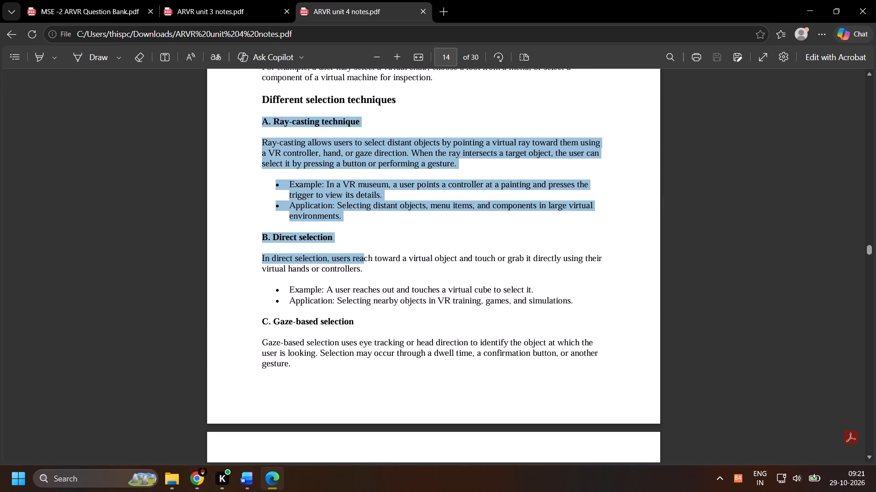
drag(365, 256, 380, 271)
drag(386, 272, 467, 303)
scroll(402, 276, down, 7)
scroll(457, 295, down, 6)
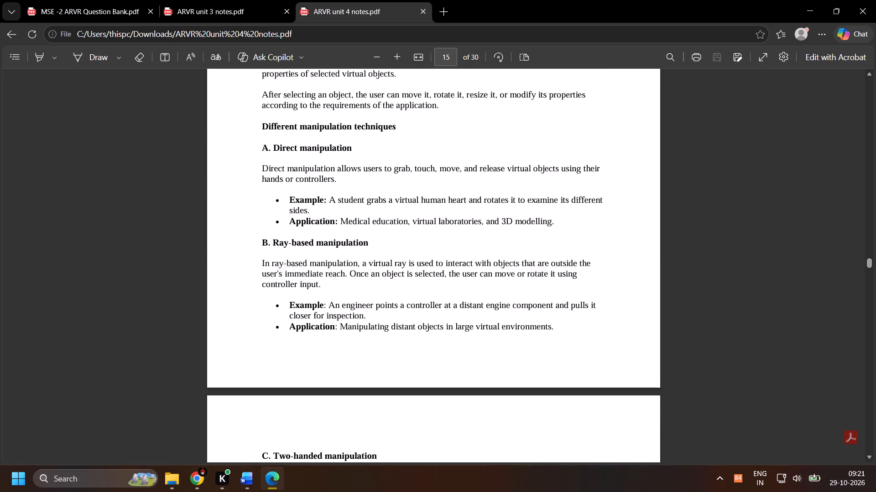
scroll(467, 303, down, 6)
drag(467, 303, 480, 311)
scroll(476, 311, down, 6)
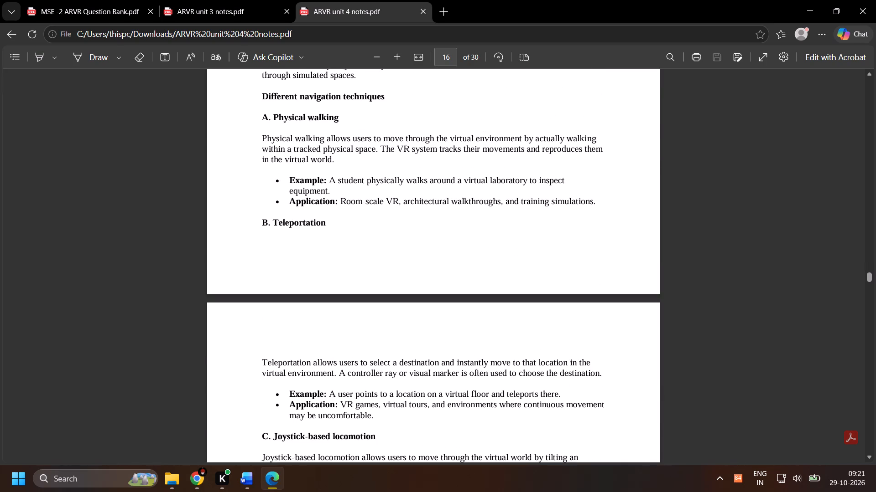
scroll(480, 311, down, 14)
drag(480, 311, 480, 309)
scroll(481, 311, up, 10)
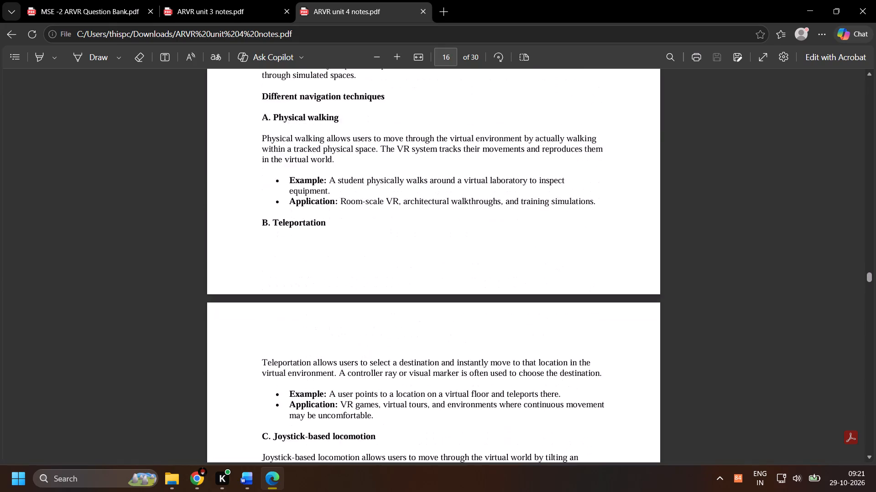
scroll(480, 309, up, 20)
scroll(480, 309, up, 10)
drag(480, 309, 395, 267)
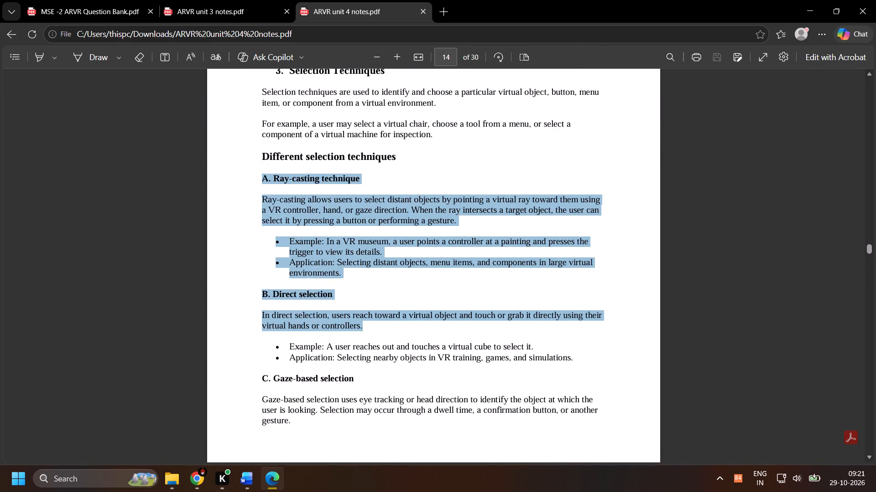
drag(395, 267, 295, 196)
click(256, 200)
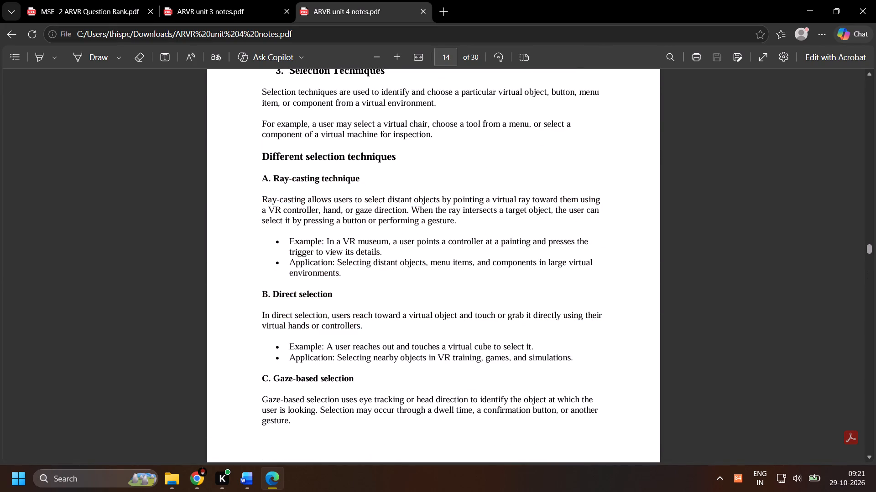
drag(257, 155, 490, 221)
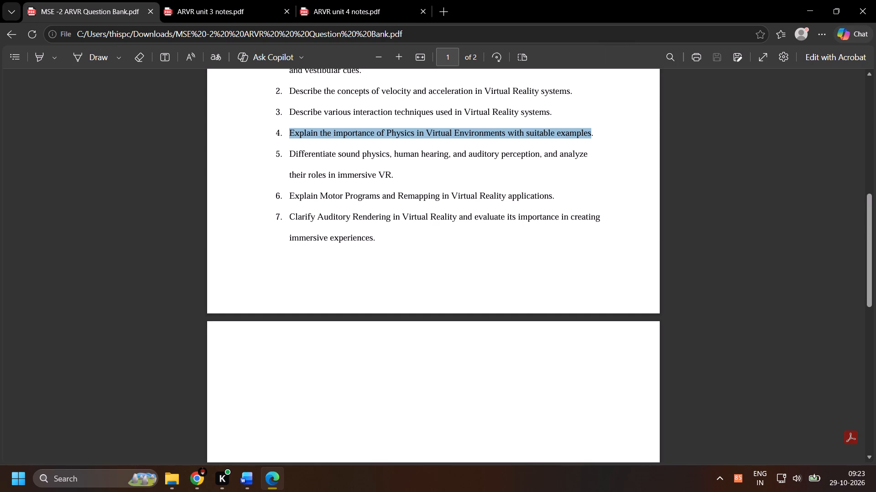
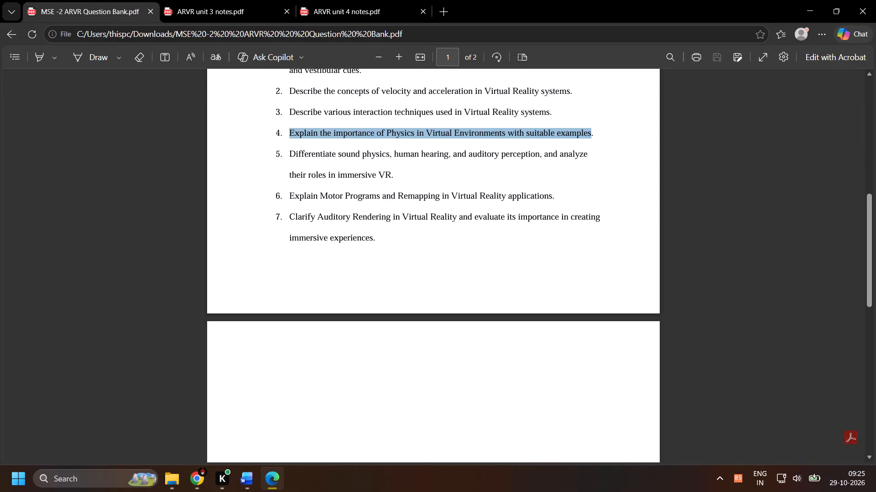
Look through the ARVR unit 4 notes from the selection techniques to social interaction for material on Physics in Virtual Environments.
click(255, 483)
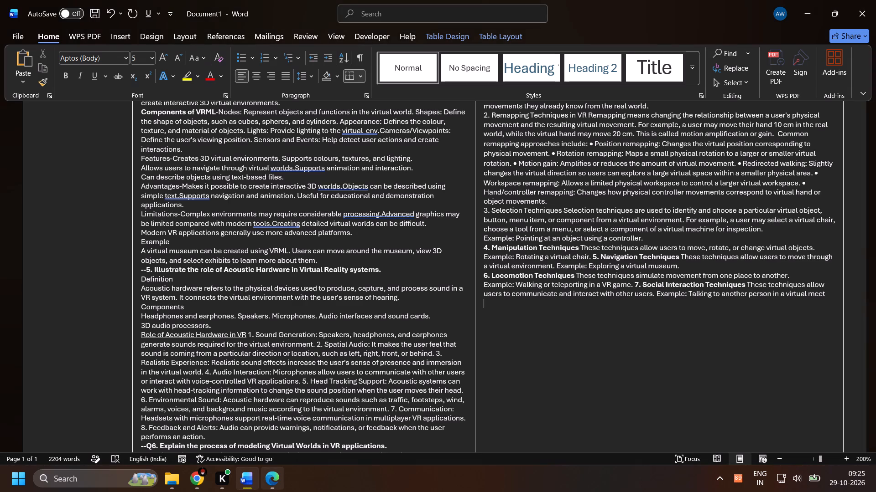
click(270, 481)
click(350, 0)
scroll(369, 182, down, 3)
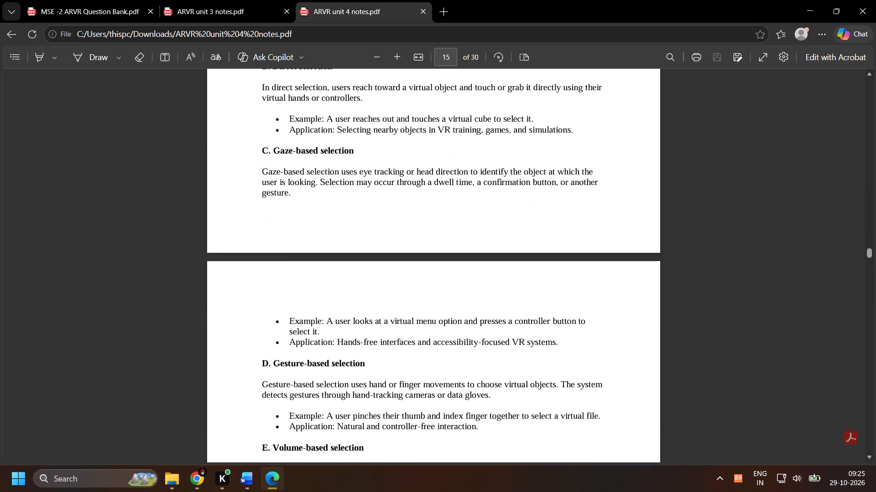
scroll(369, 201, down, 19)
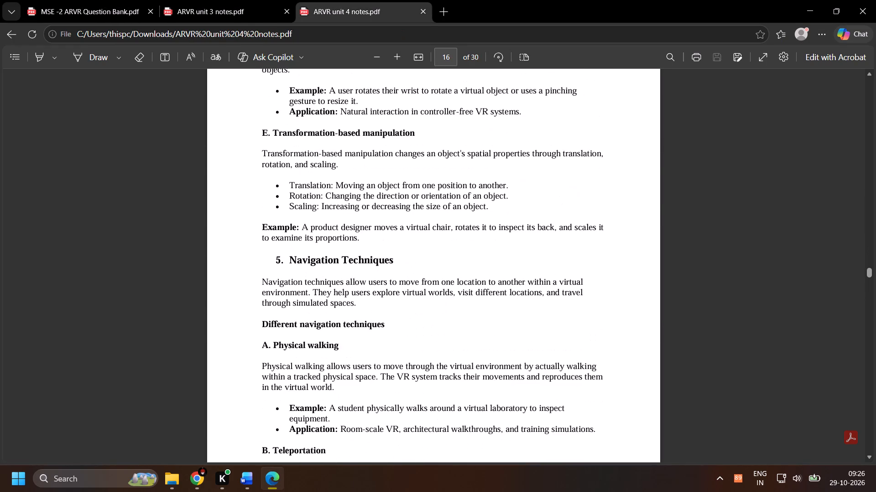
scroll(368, 201, down, 20)
scroll(368, 202, down, 5)
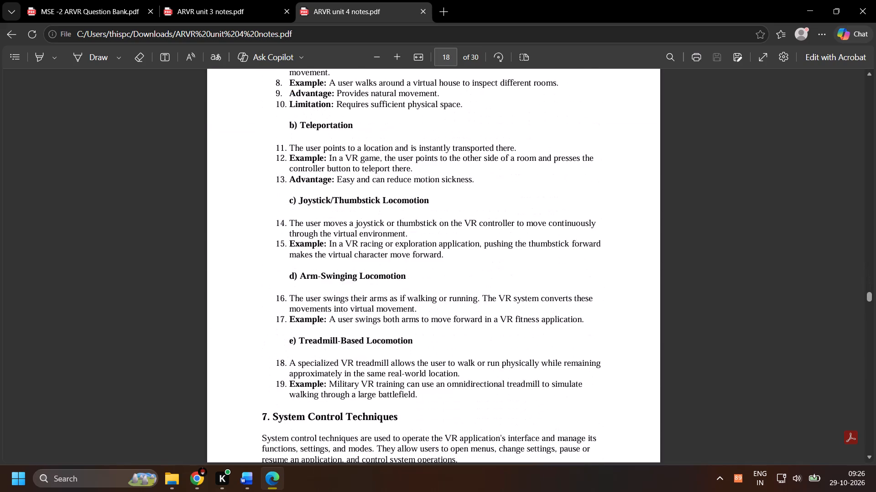
scroll(368, 202, down, 5)
scroll(368, 202, up, 4)
scroll(368, 202, down, 2)
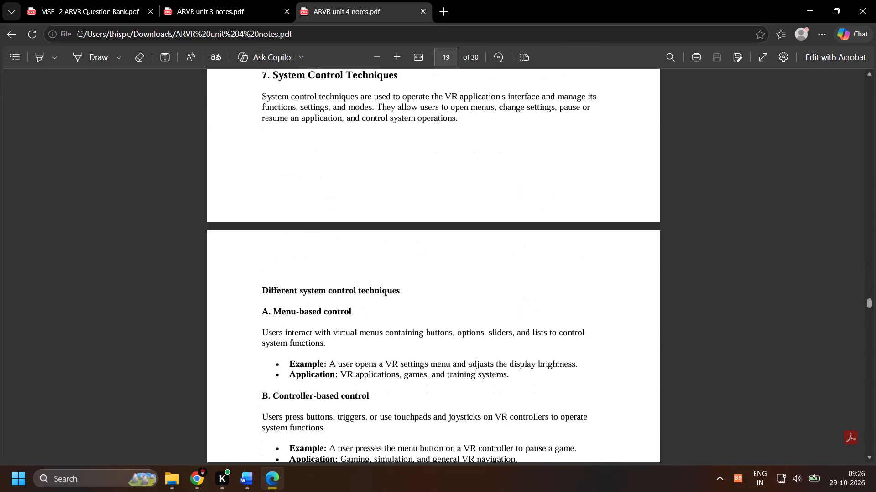
scroll(368, 202, down, 17)
scroll(368, 202, down, 4)
scroll(368, 202, up, 3)
scroll(349, 252, up, 3)
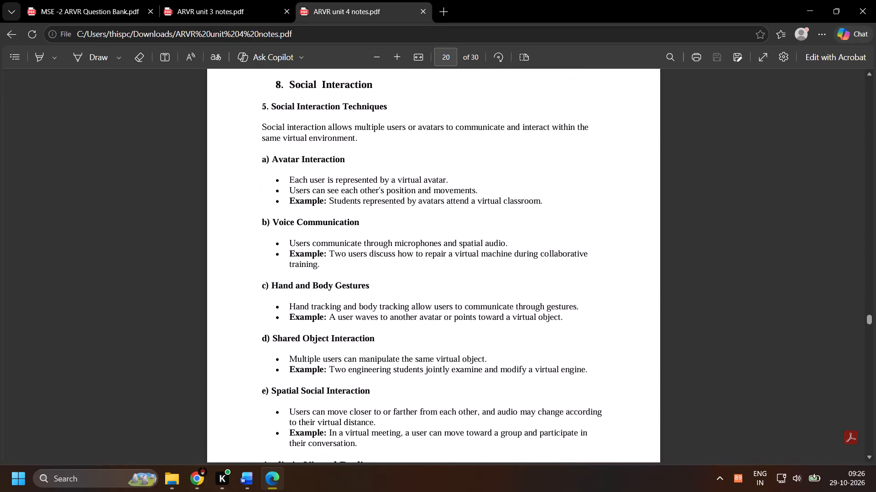
scroll(348, 245, down, 5)
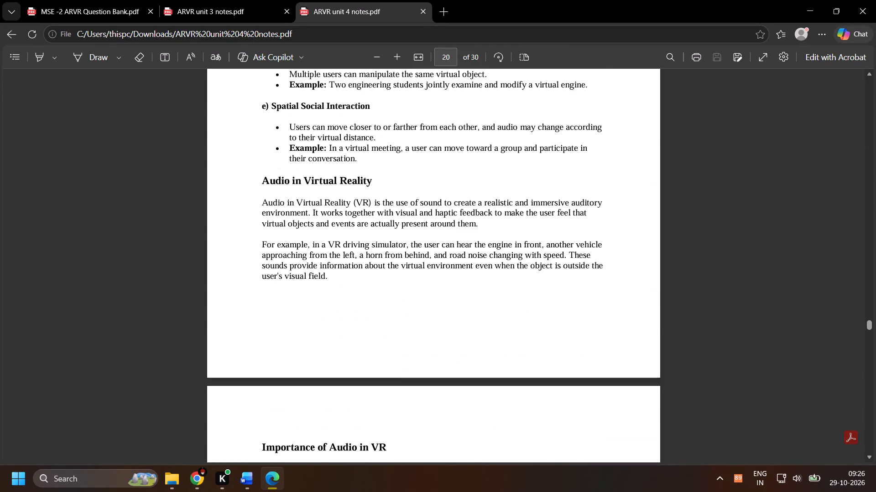
Look through the audio sections of the unit 4 notes, from the importance of audio to the roles, pros and cons table.
scroll(348, 245, down, 11)
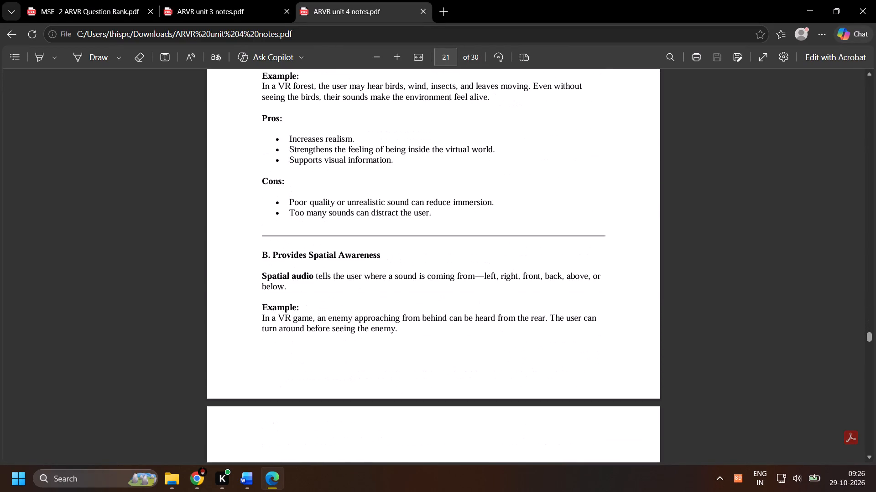
scroll(345, 246, down, 16)
scroll(346, 278, up, 1)
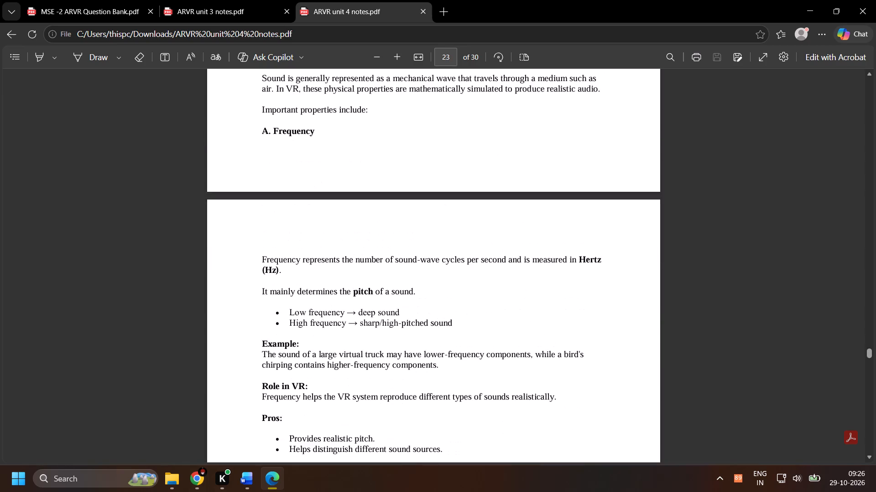
scroll(348, 274, up, 2)
scroll(331, 242, down, 19)
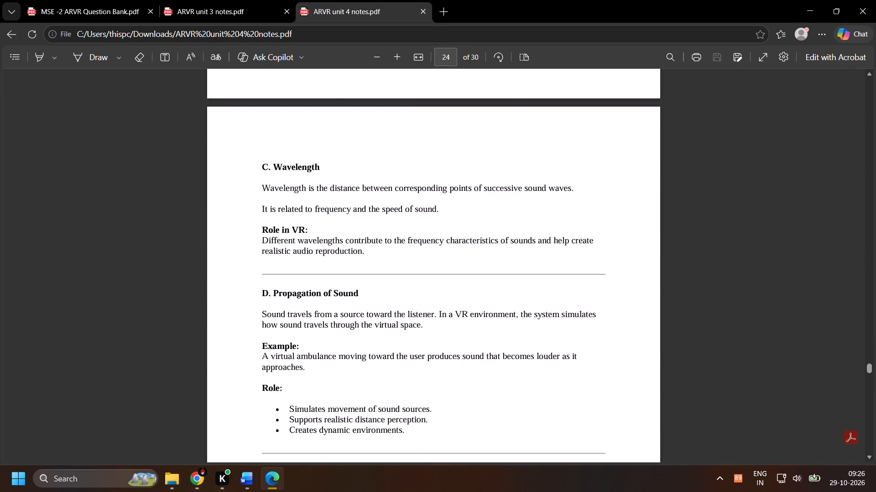
scroll(308, 311, down, 19)
scroll(315, 300, down, 9)
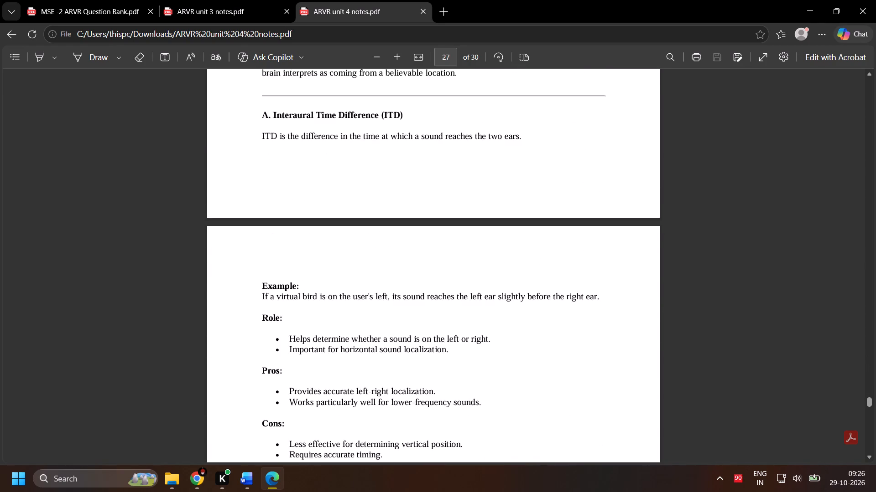
scroll(315, 300, up, 3)
scroll(318, 285, down, 20)
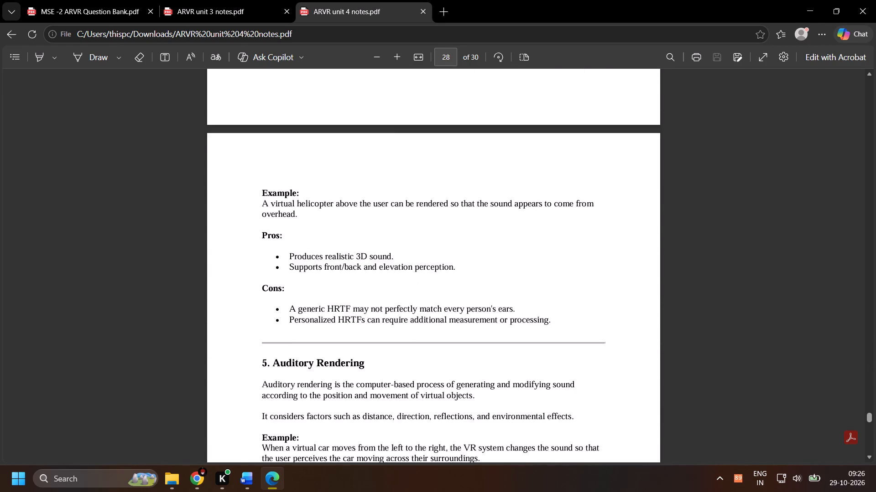
scroll(320, 278, down, 2)
scroll(320, 278, up, 3)
scroll(321, 278, down, 8)
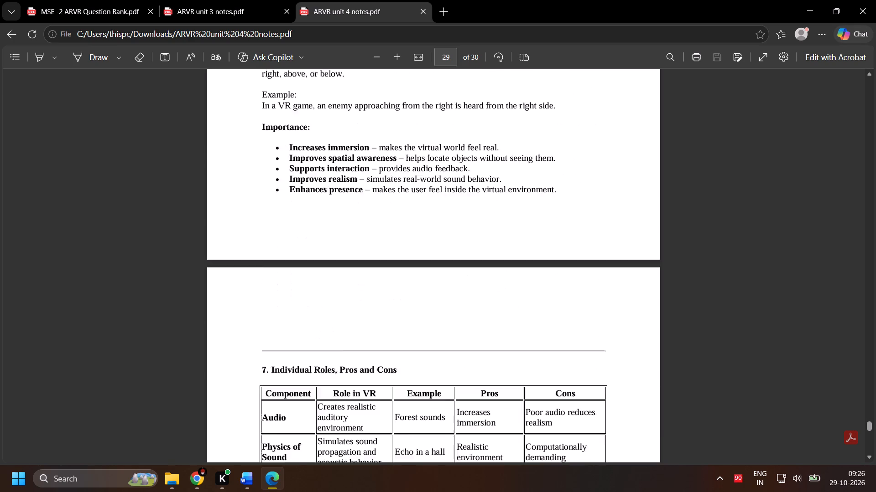
scroll(323, 276, down, 3)
scroll(324, 275, up, 2)
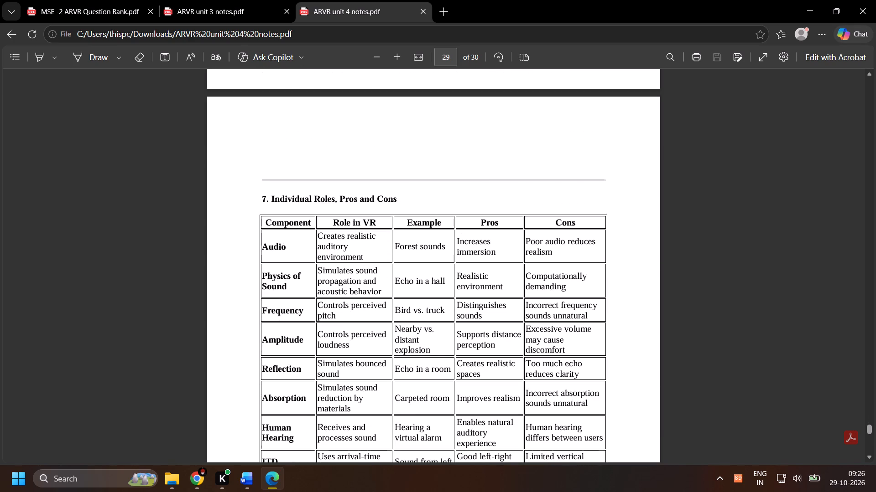
click(196, 480)
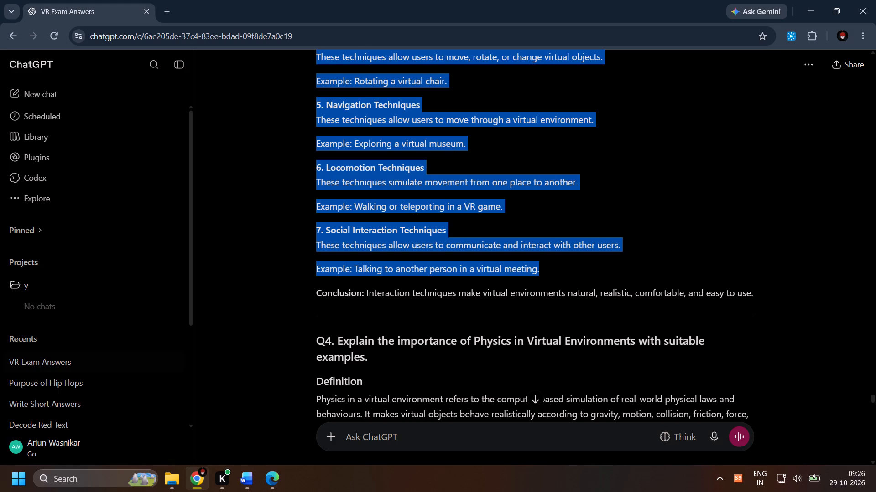
click(196, 480)
click(69, 0)
click(234, 0)
click(107, 0)
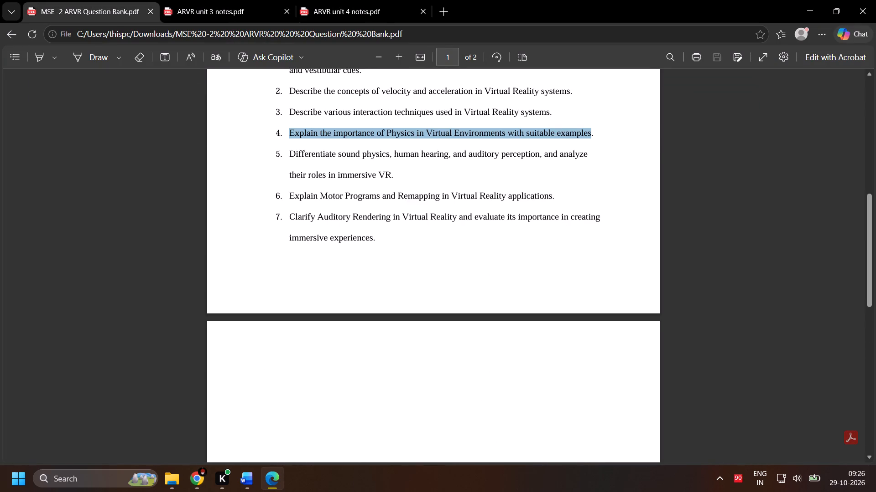
scroll(340, 259, up, 1)
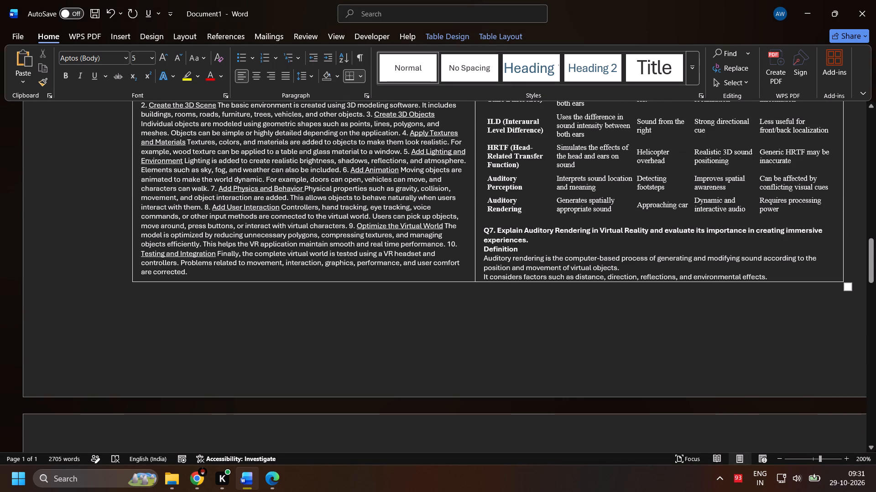
click(485, 249)
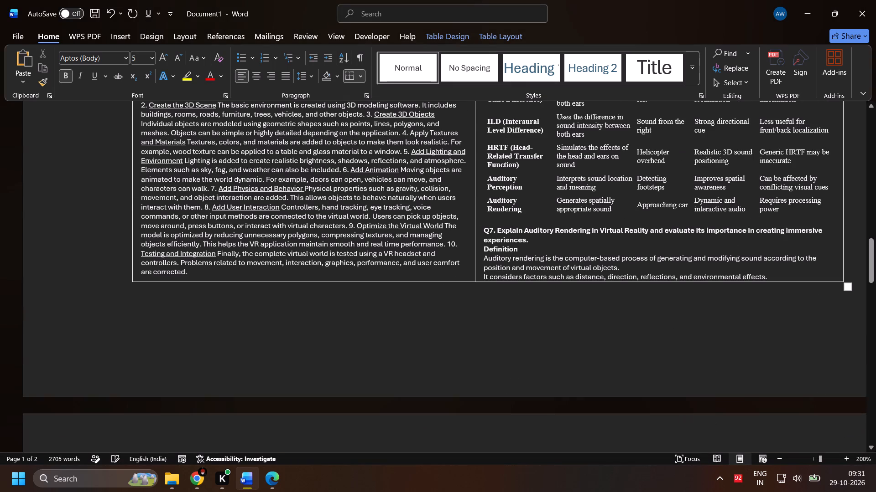
key(BackSpace)
key(space)
click(485, 253)
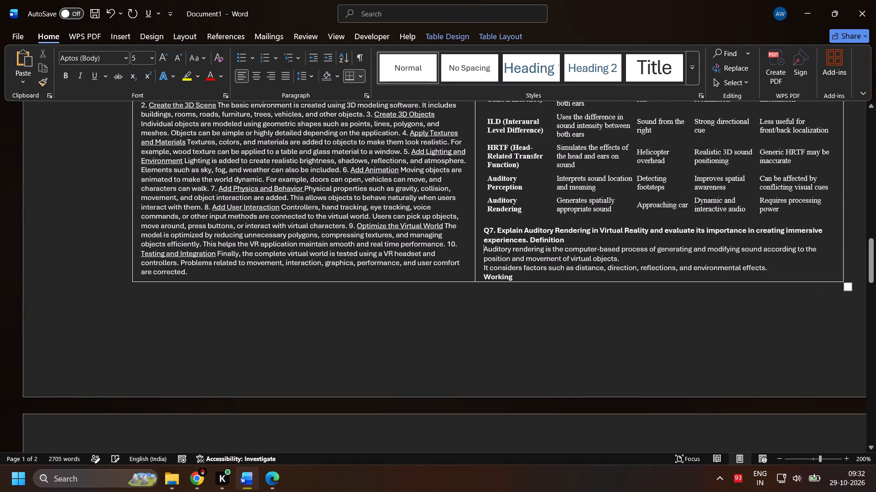
key(BackSpace)
key(space)
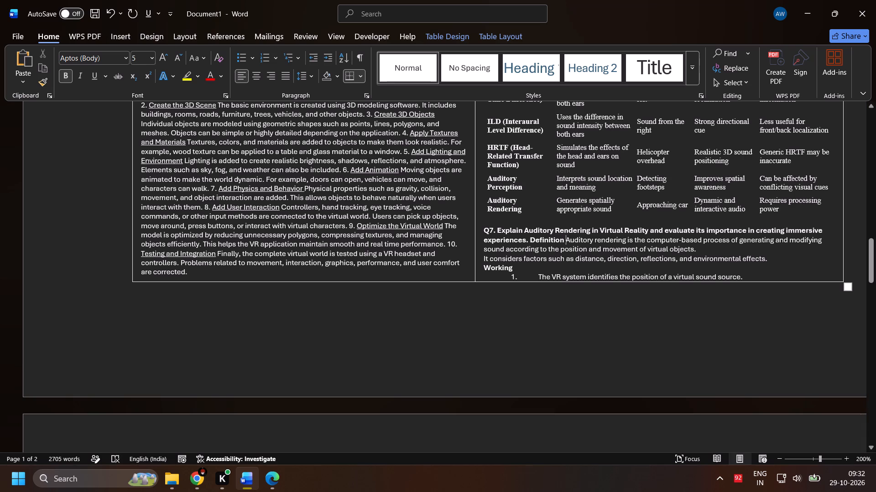
click(486, 259)
click(485, 259)
key(Left)
key(BackSpace)
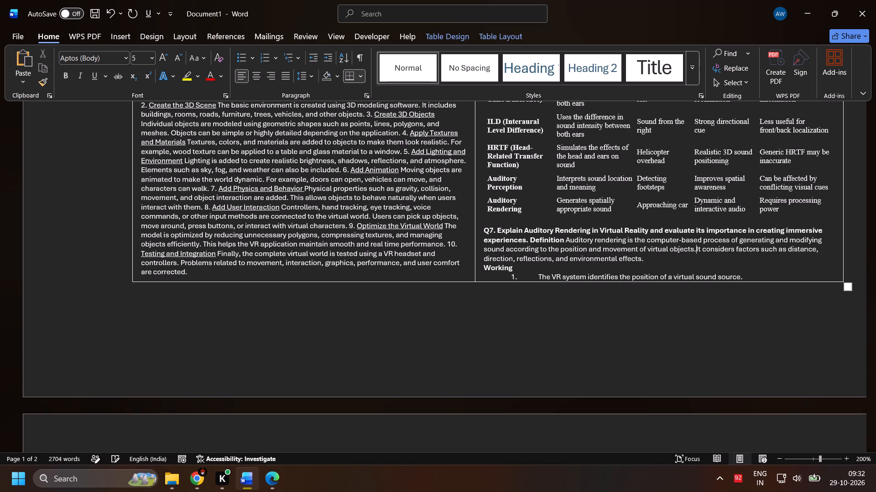
click(486, 266)
key(BackSpace)
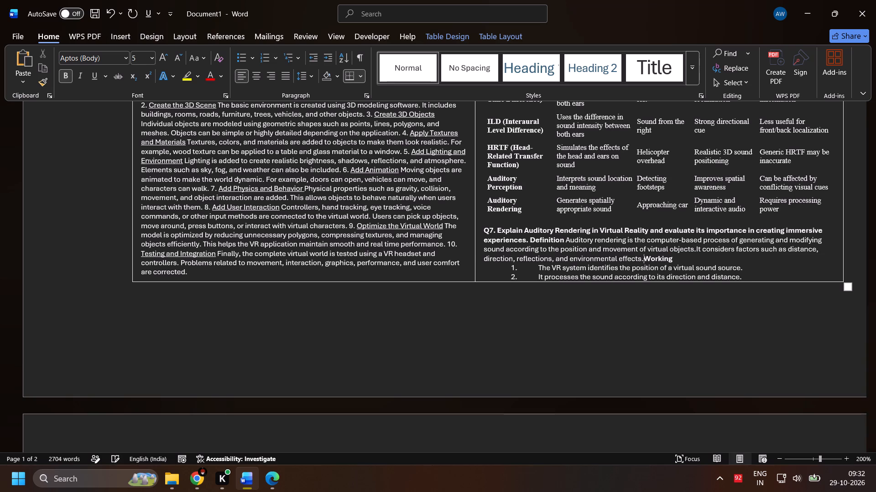
key(space)
Add a hyphen after "Working" and merge the first three numbered Working points into the running text.
click(539, 266)
key(BackSpace)
key(BackSpace)
key(BackSpace)
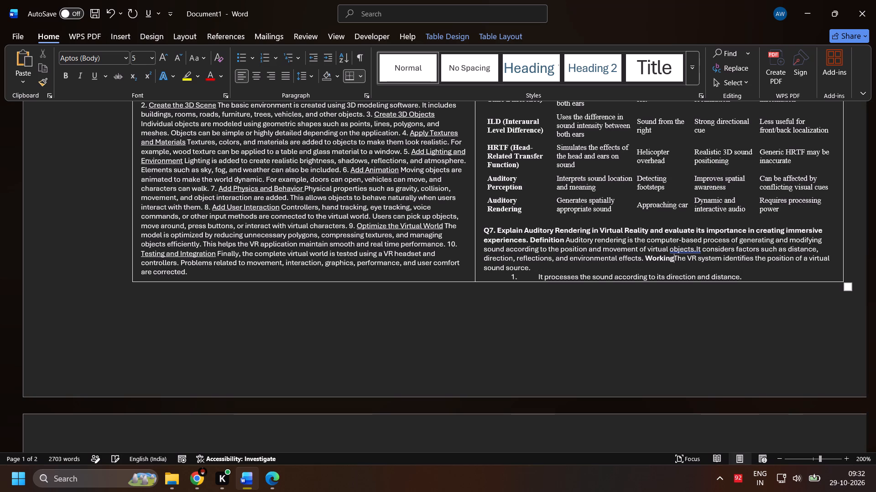
key(space)
key(BackSpace)
key(equal)
key(BackSpace)
key(minus)
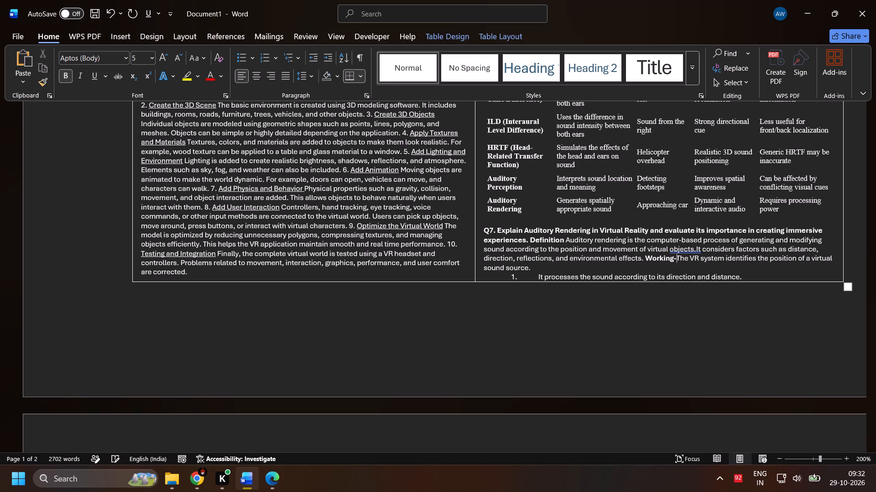
click(534, 277)
key(BackSpace)
key(BackSpace)
key(BackSpace)
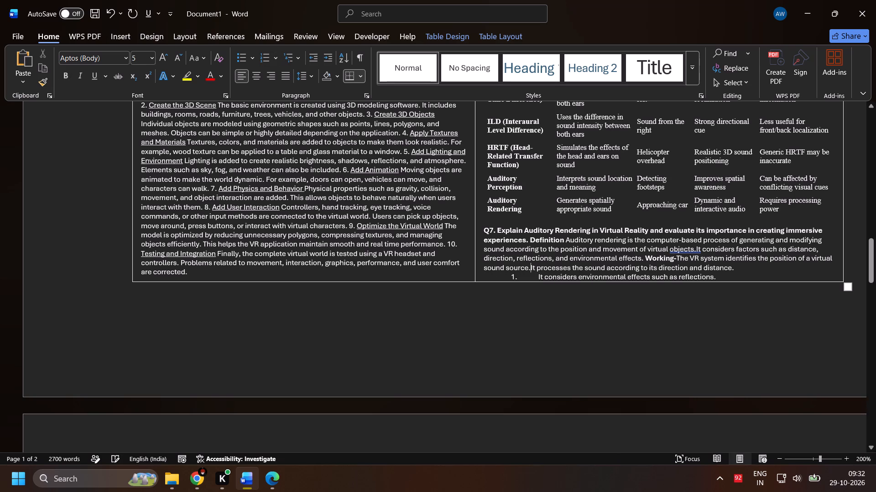
click(536, 278)
key(BackSpace)
key(BackSpace)
key(BackSpace)
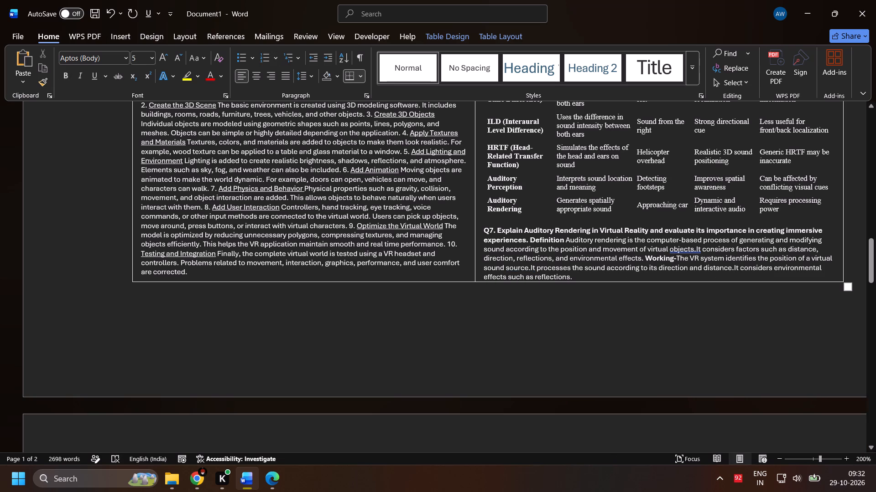
Review the two-column layout from Q1 onward and how the Q7 answer spills onto the second page.
scroll(556, 288, down, 4)
scroll(523, 313, down, 6)
scroll(524, 313, up, 17)
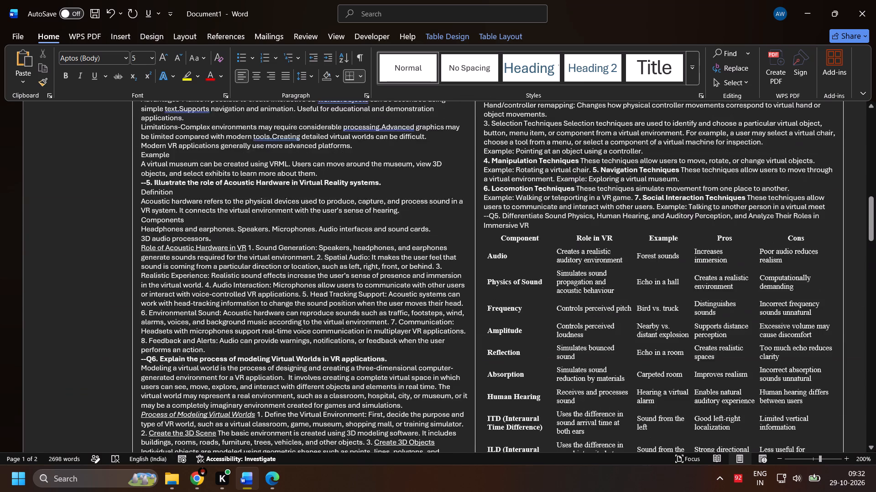
scroll(514, 308, up, 13)
scroll(514, 308, up, 8)
scroll(514, 308, down, 2)
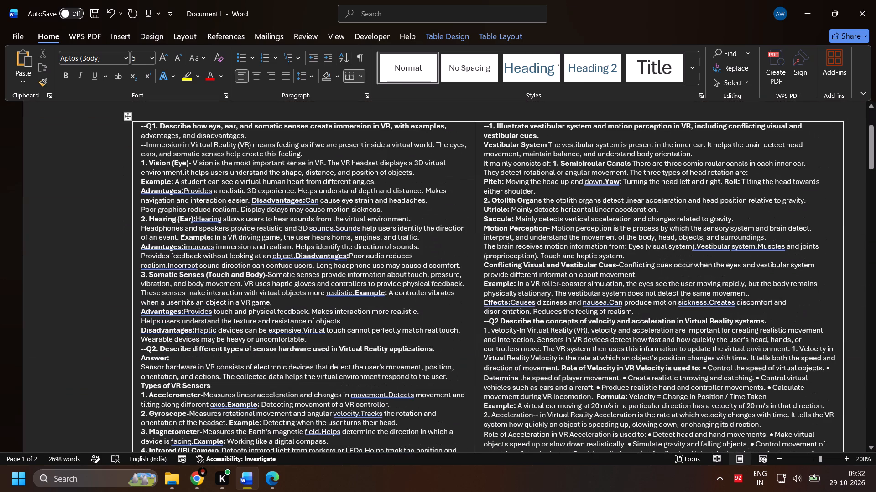
scroll(517, 297, down, 8)
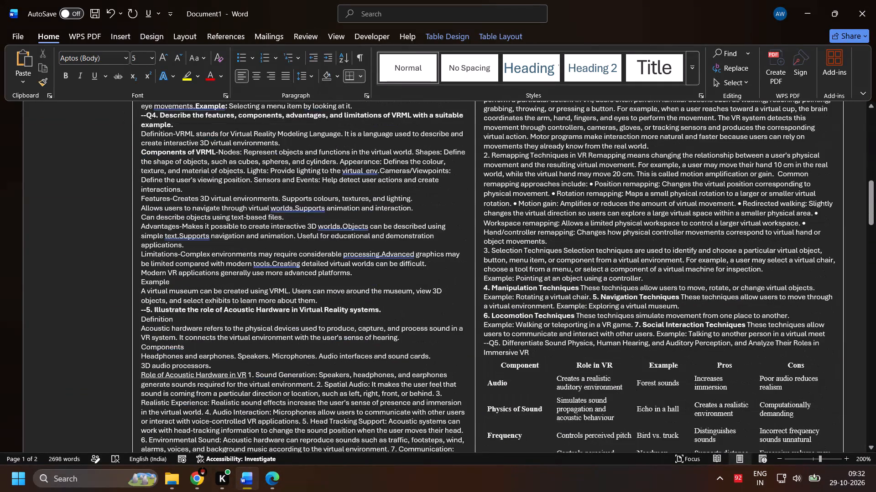
scroll(518, 297, down, 5)
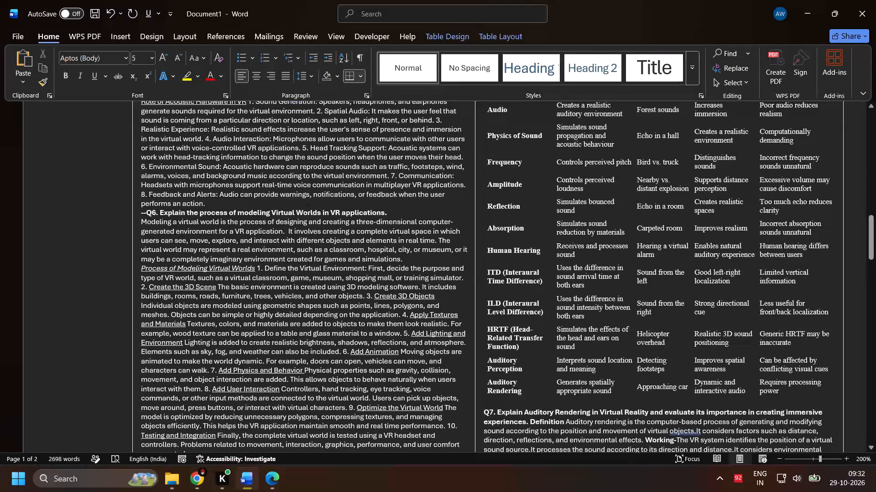
scroll(531, 278, up, 4)
scroll(551, 302, down, 6)
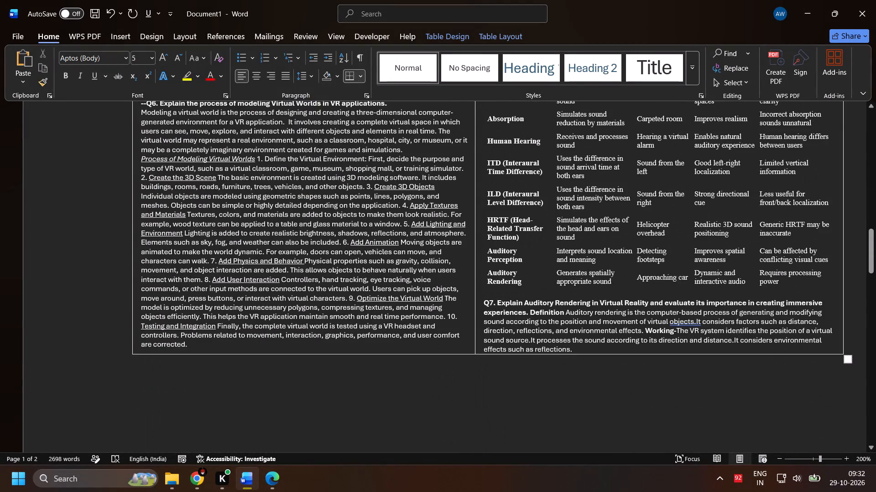
scroll(553, 297, down, 10)
scroll(546, 292, up, 4)
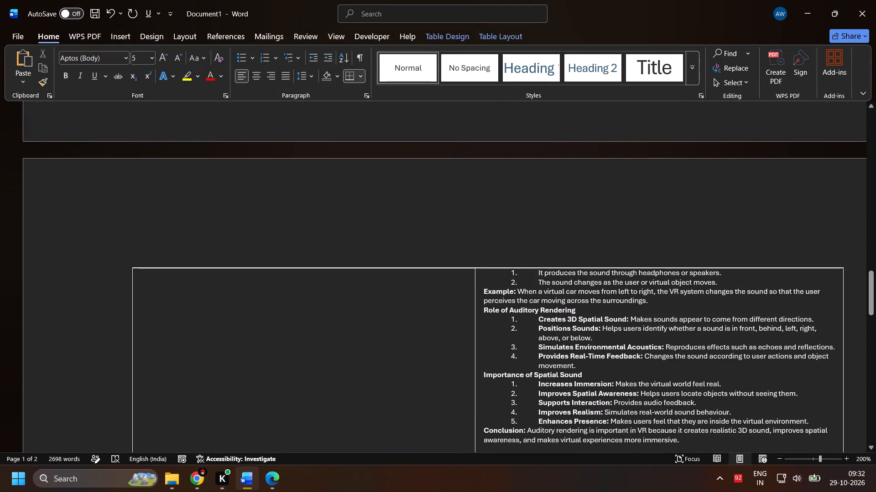
scroll(535, 276, up, 5)
Insert blank lines before the Q7 question so the whole answer starts at the top of the second page.
click(485, 251)
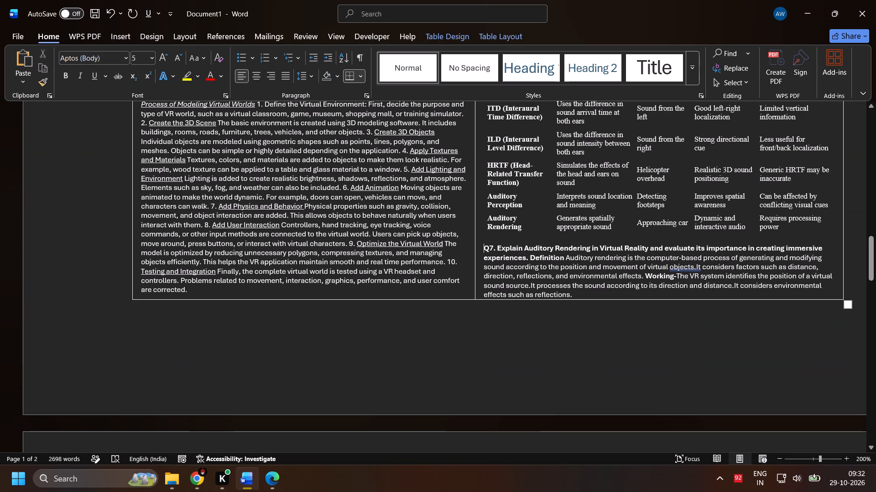
key(Return)
key(Return)
key(Return)
key(Return)
key(Return)
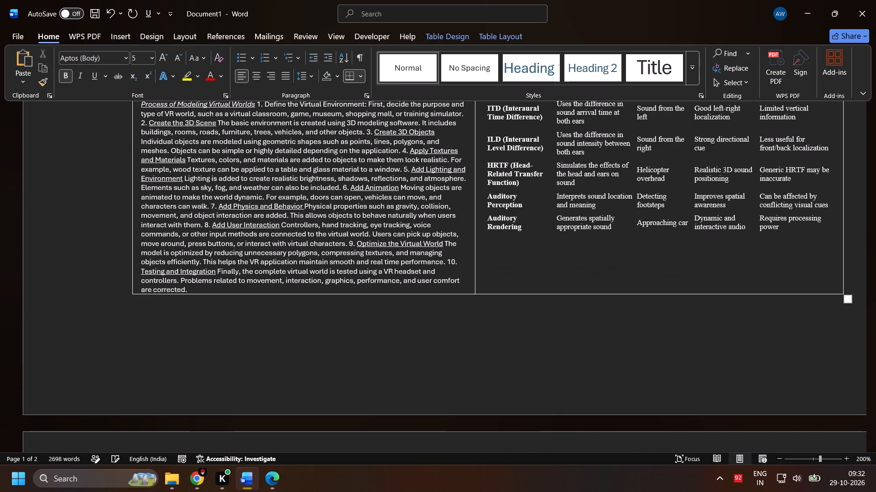
key(Return)
scroll(510, 278, down, 6)
scroll(511, 278, up, 2)
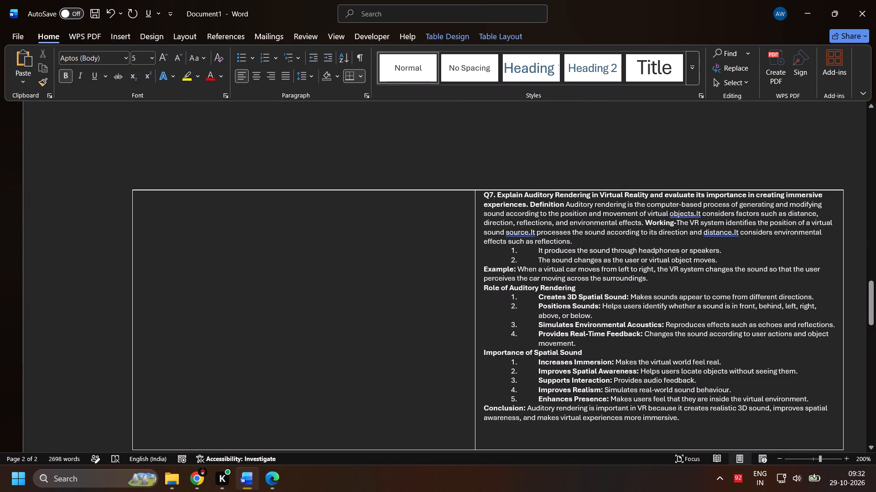
key(BackSpace)
Merge the last two numbered Working points, on headphones or speakers and changing sound, into the Working paragraph.
click(535, 253)
key(BackSpace)
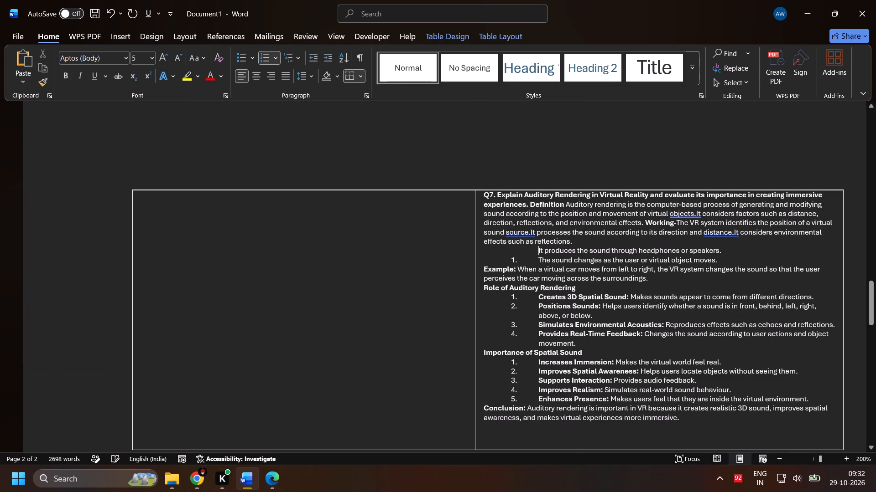
key(BackSpace)
key(BackSpace)
key(space)
click(539, 252)
key(BackSpace)
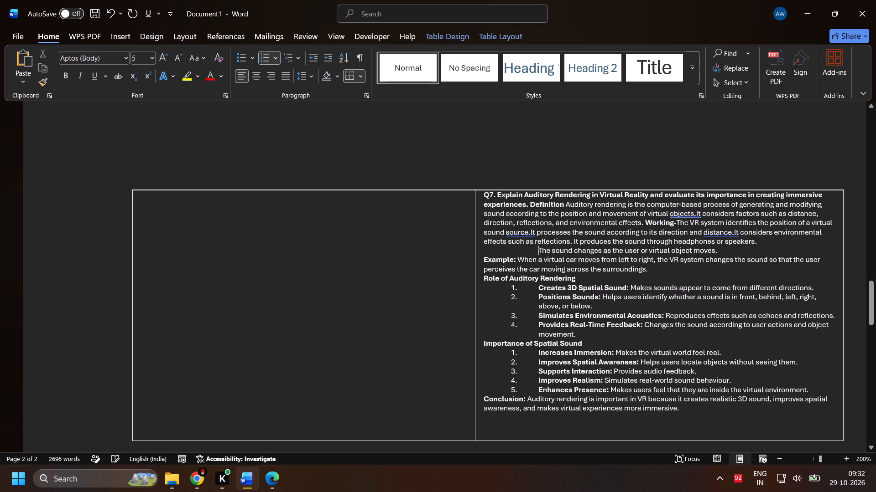
key(BackSpace)
key(BackSpace)
key(space)
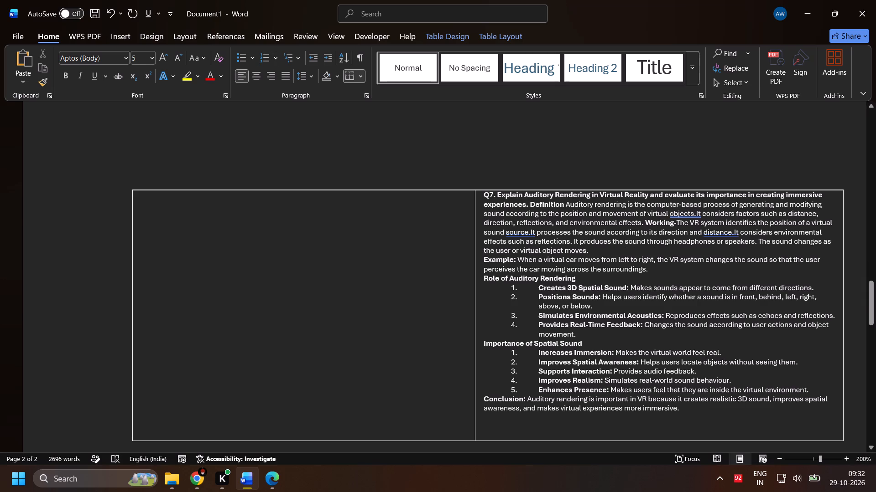
Merge the Creates 3D Spatial Sound and Positions Sounds points into the Role of Auditory Rendering heading line, separated by spaces.
click(529, 289)
key(BackSpace)
key(BackSpace)
key(BackSpace)
key(space)
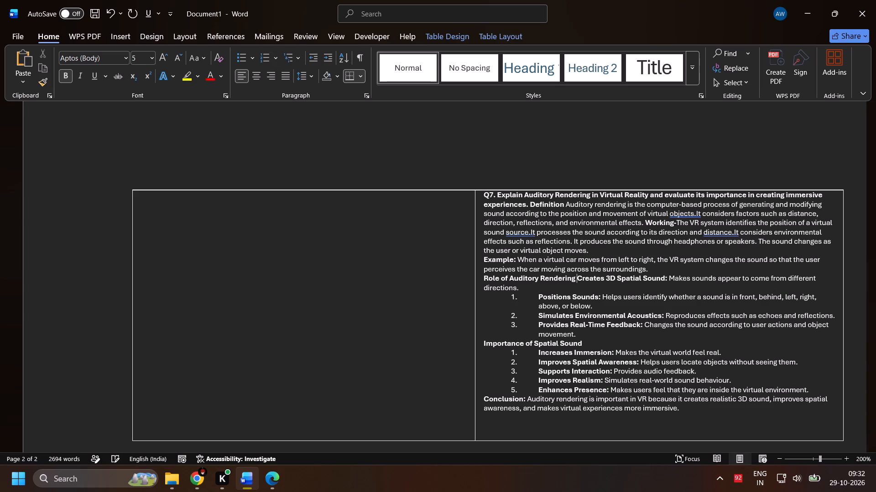
click(540, 299)
key(BackSpace)
key(BackSpace)
key(BackSpace)
key(space)
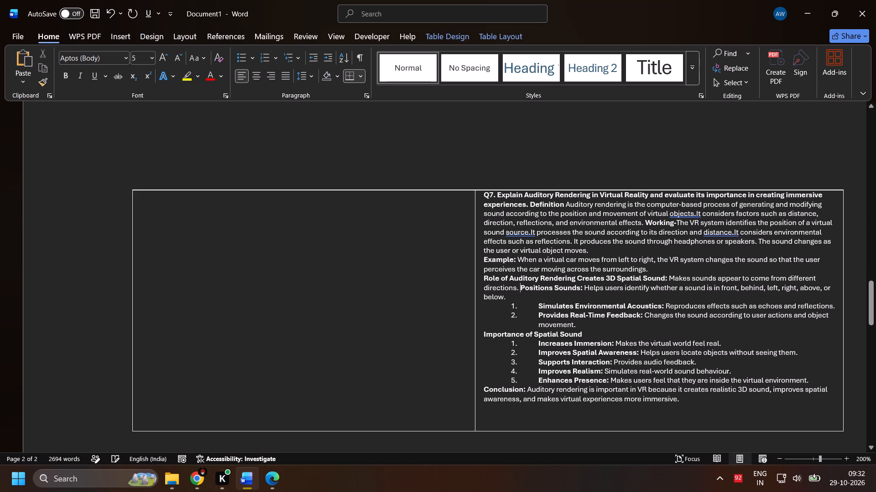
Append Simulates Environmental Acoustics to the Role paragraph and strip the number and indent from Provides Real-Time Feedback.
click(540, 304)
key(BackSpace)
key(BackSpace)
key(BackSpace)
key(space)
click(533, 305)
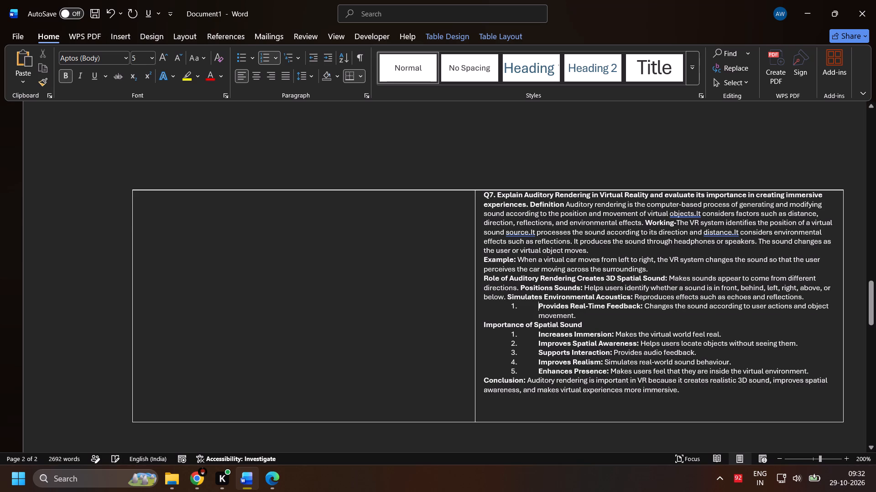
key(BackSpace)
key(BackSpace)
Strip numbering and indents from the first three Importance of Spatial Sound points and merge them into one paragraph starting with Increases Immersion.
click(532, 325)
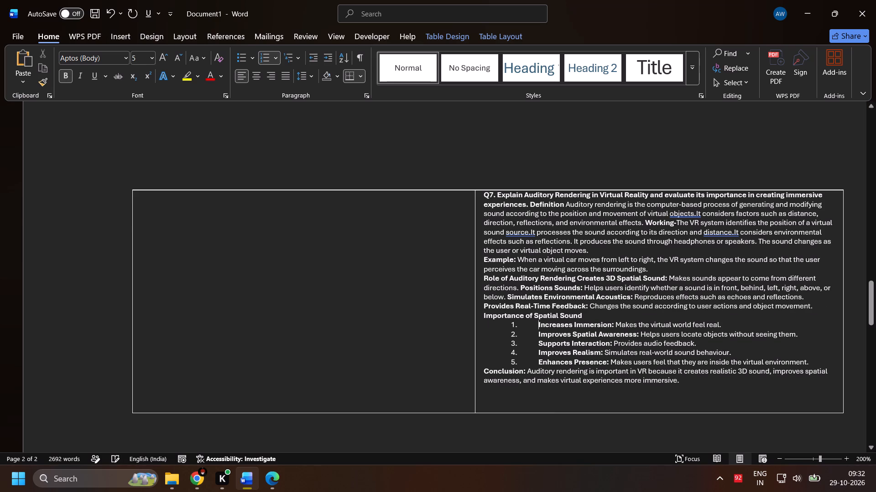
key(BackSpace)
key(BackSpace)
click(534, 332)
key(BackSpace)
key(BackSpace)
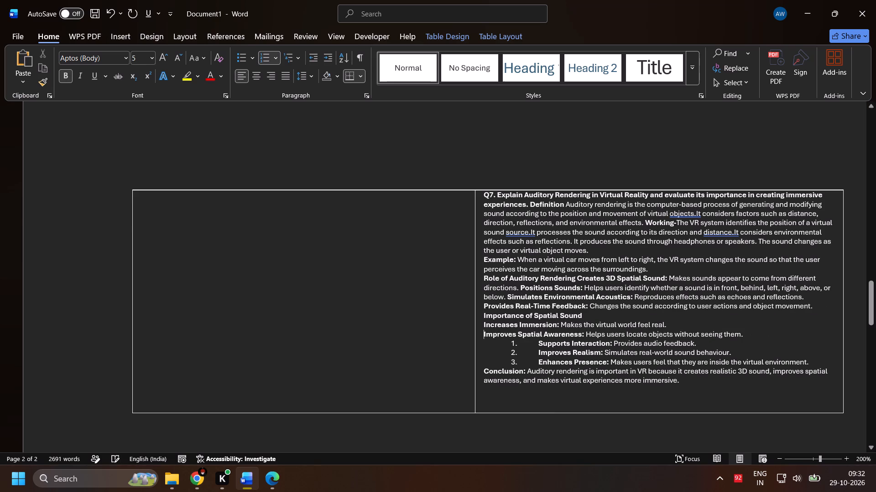
key(BackSpace)
click(535, 344)
key(BackSpace)
key(BackSpace)
key(BackSpace)
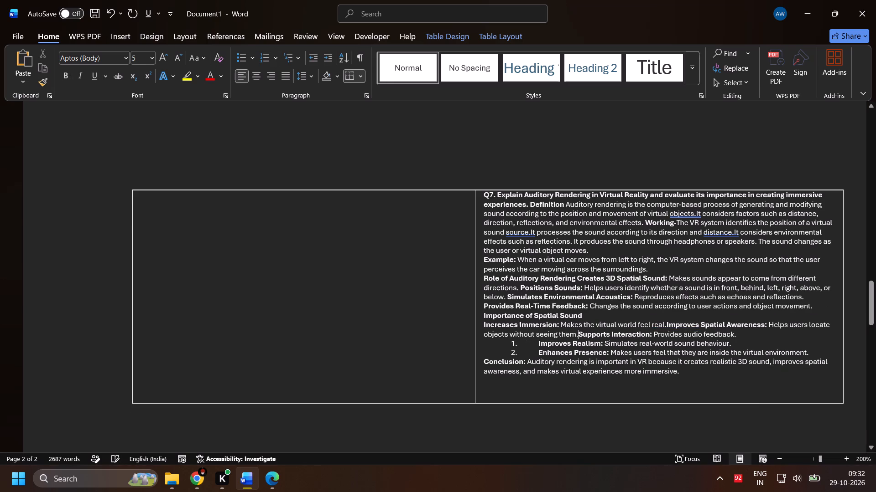
Append the Improves Realism and Enhances Presence points to the Importance of Spatial Sound paragraph, and place the cursor below the Conclusion.
click(535, 344)
key(BackSpace)
key(BackSpace)
key(BackSpace)
click(535, 353)
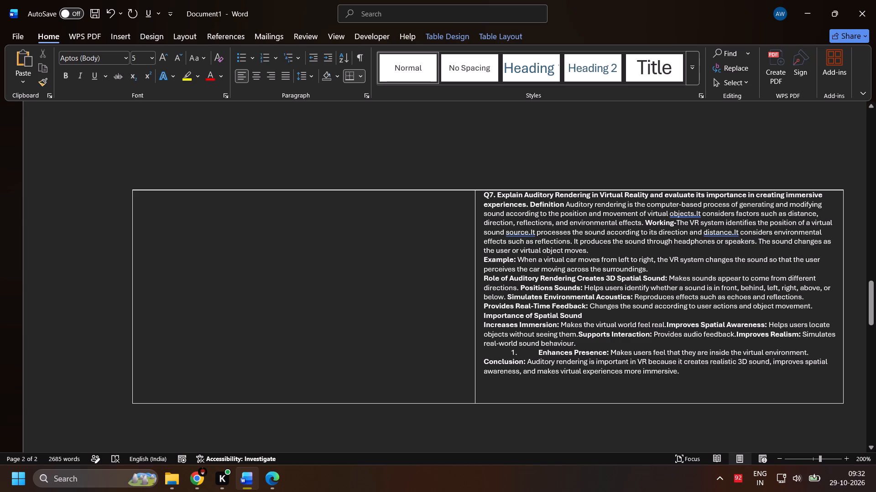
key(BackSpace)
key(BackSpace)
key(BackSpace)
drag(691, 378, 530, 374)
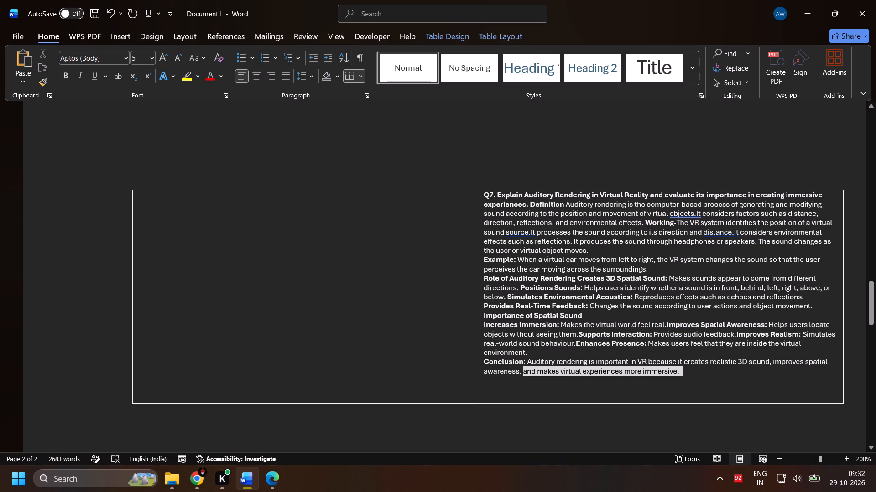
drag(530, 374, 485, 364)
click(506, 383)
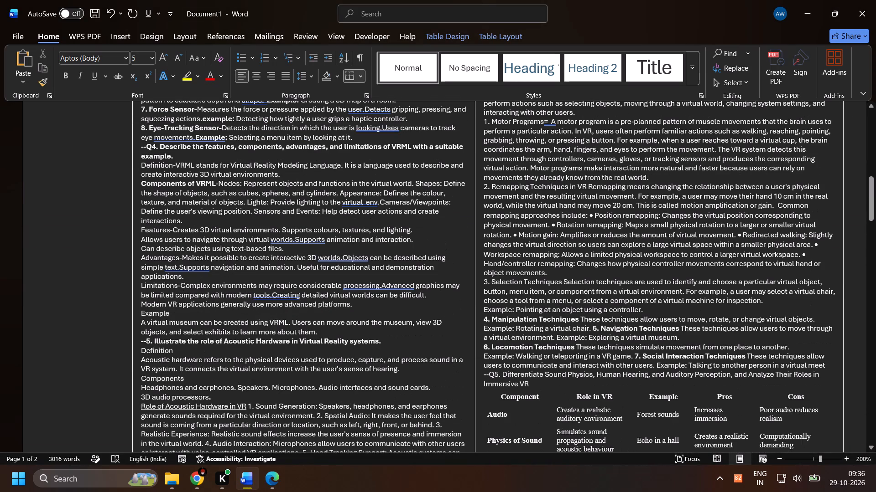
scroll(520, 210, up, 1)
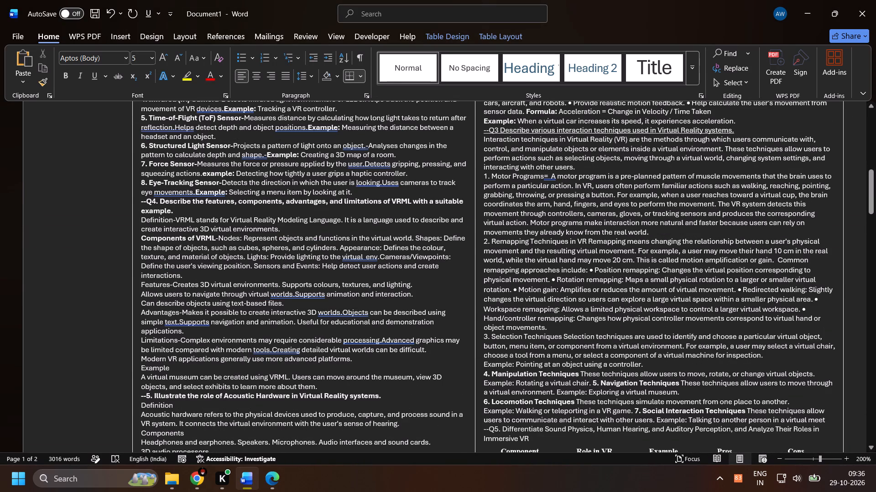
drag(485, 430, 542, 430)
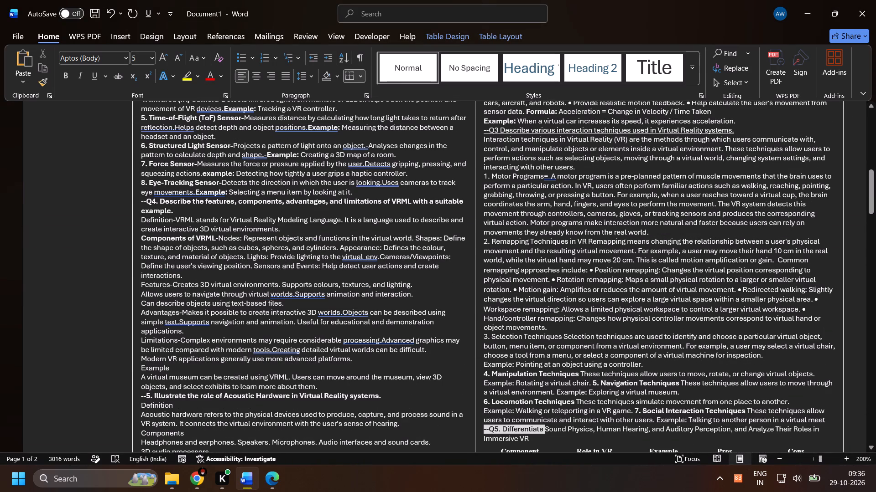
drag(542, 430, 574, 440)
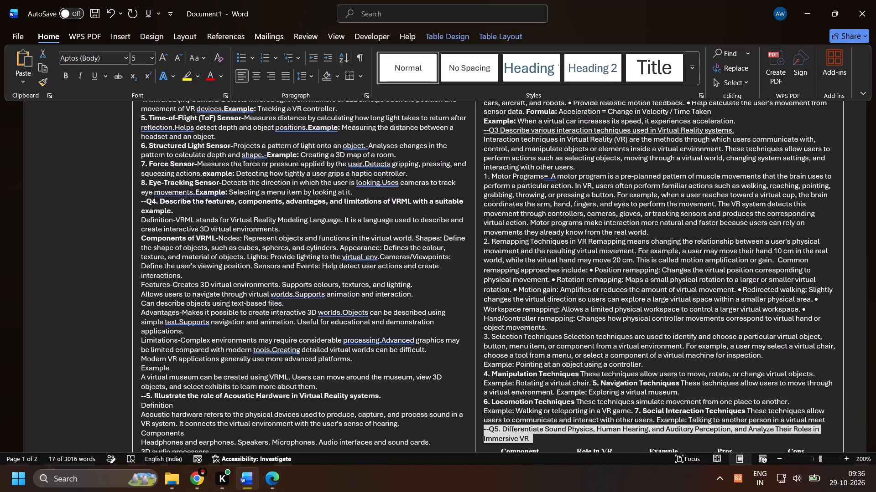
click(96, 80)
click(585, 230)
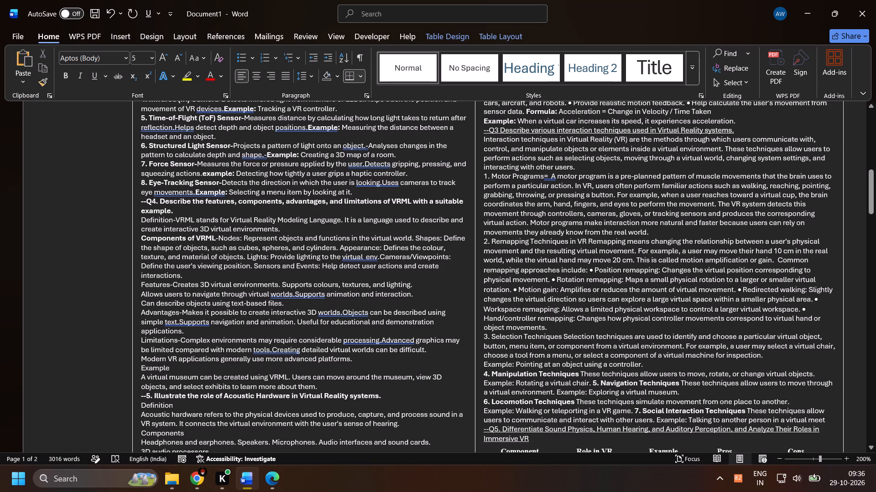
Change the Q2 heading on velocity and acceleration in Virtual Reality systems from bold to underlined.
scroll(502, 249, up, 2)
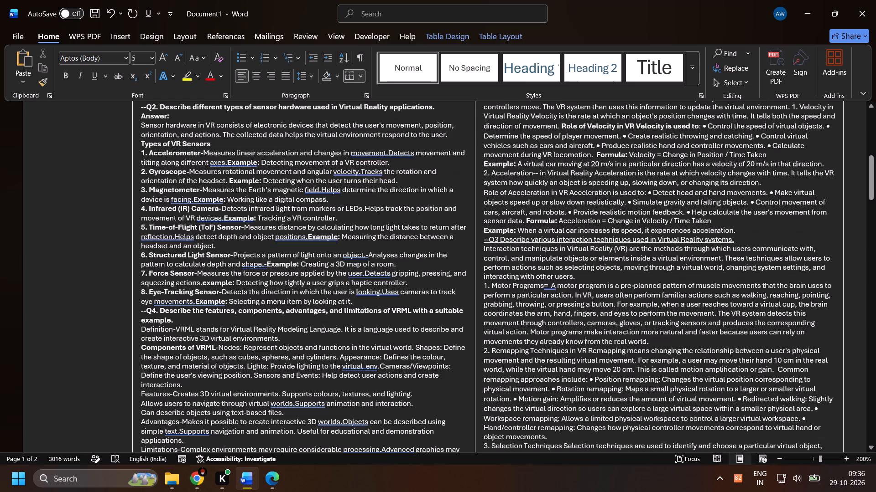
scroll(502, 239, up, 4)
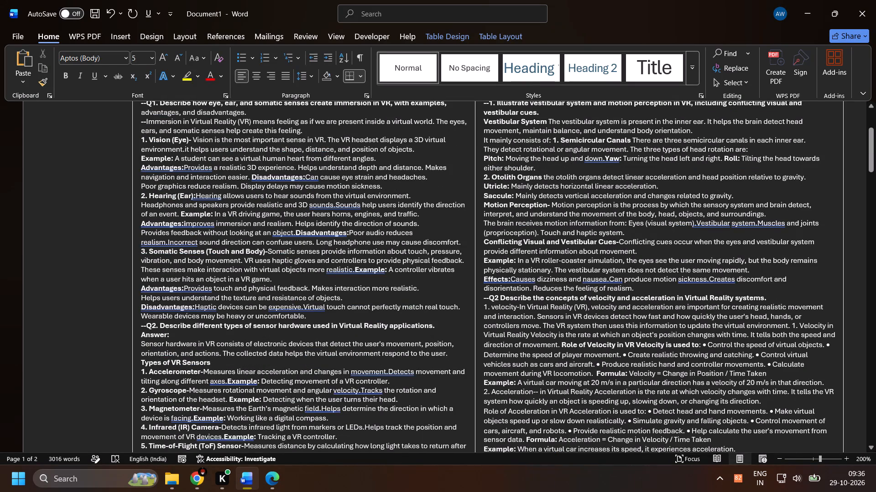
drag(484, 301, 771, 301)
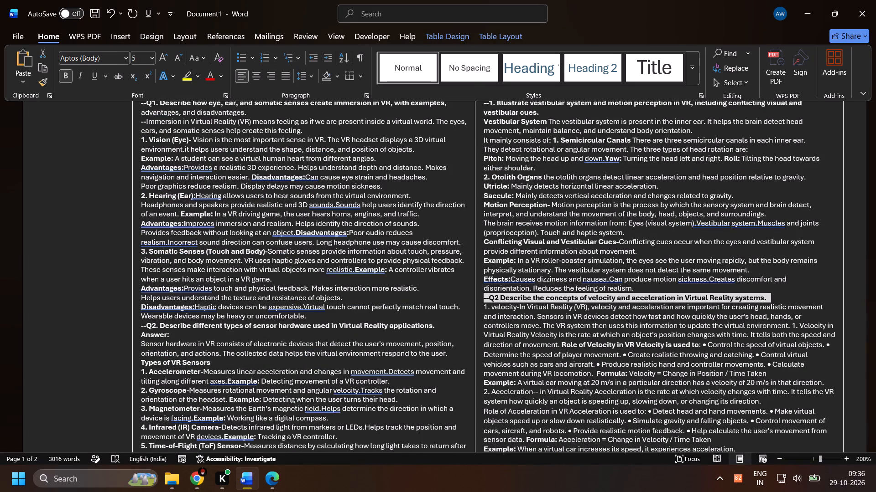
click(69, 76)
click(92, 76)
click(545, 247)
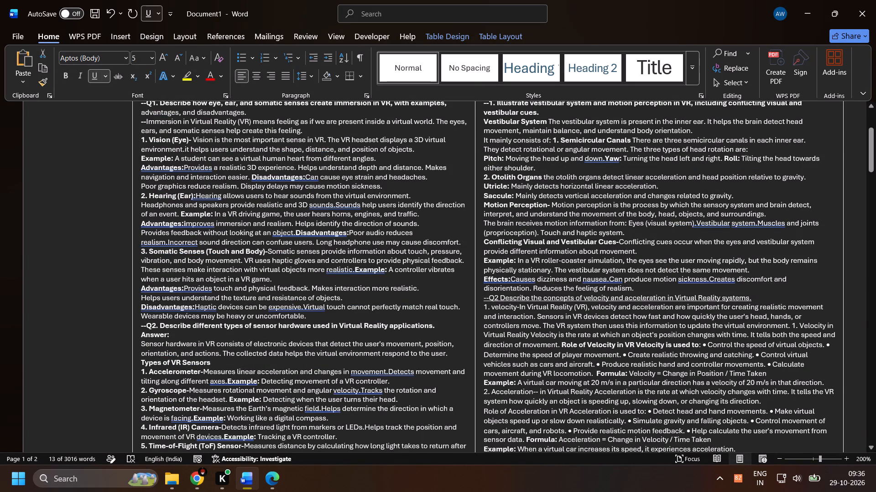
Change the two-line question 1 heading on the vestibular system and motion perception from bold to underlined.
scroll(553, 258, up, 1)
drag(485, 156, 546, 169)
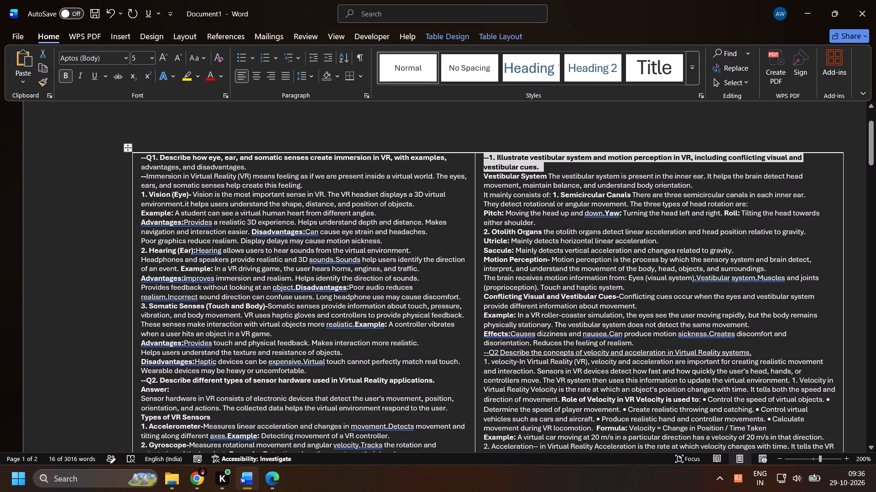
click(94, 79)
click(69, 77)
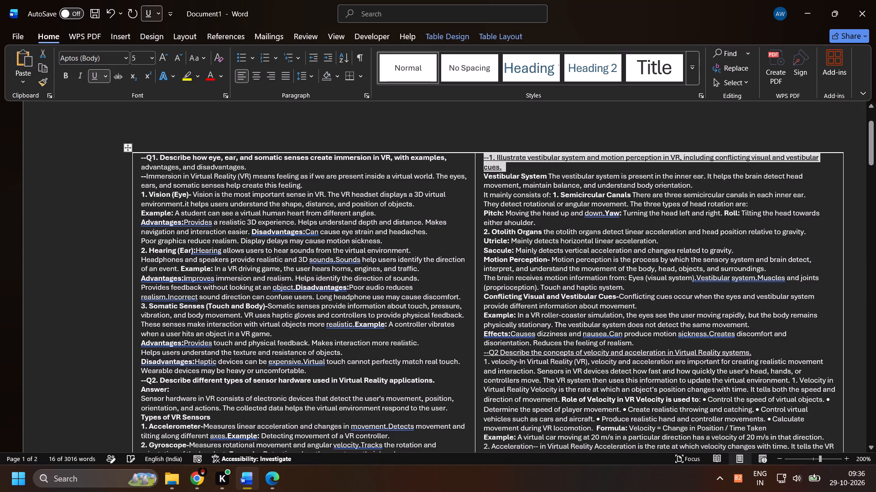
click(524, 190)
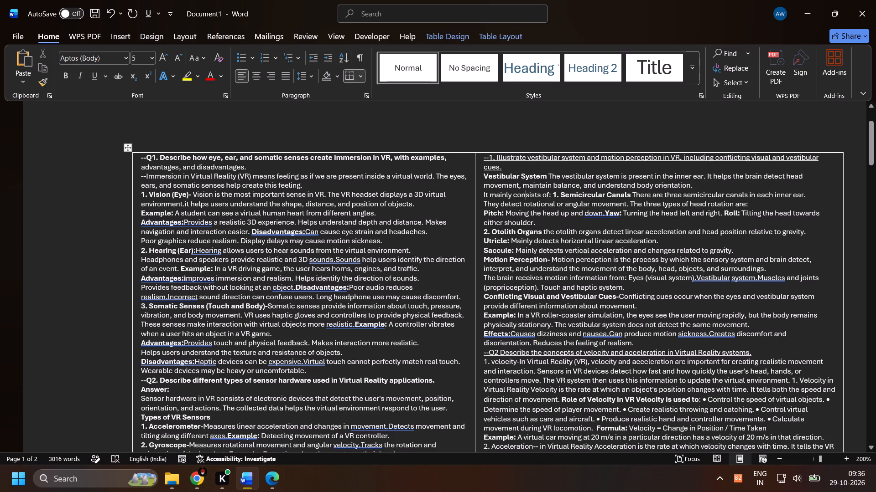
Change the first line of the Q1 heading on eye, ear and somatic senses from bold to underlined.
drag(455, 159, 142, 157)
click(63, 78)
click(89, 78)
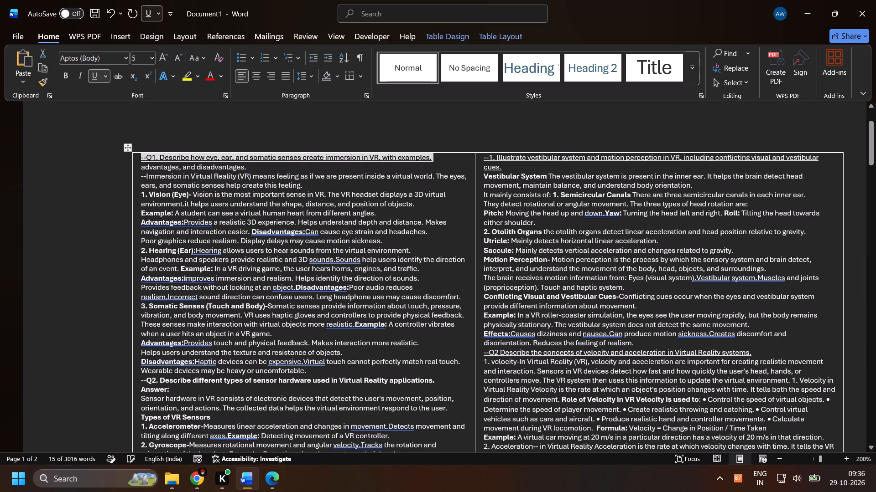
click(202, 177)
Change the Q2 heading on types of sensor hardware in Virtual Reality from bold to underlined.
scroll(202, 208, down, 1)
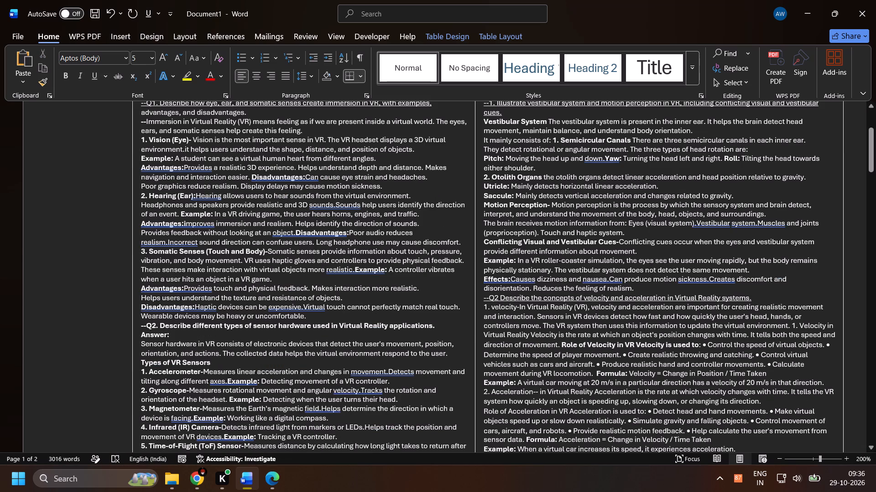
drag(142, 326, 451, 329)
click(63, 76)
click(89, 76)
click(261, 253)
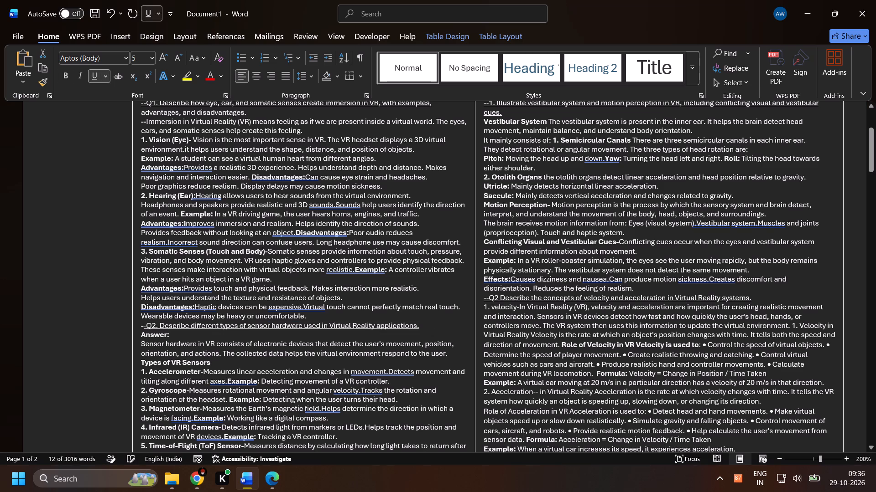
Change the two-line Q4 heading on VRML features, components, advantages and limitations from bold to underlined.
scroll(228, 252, down, 3)
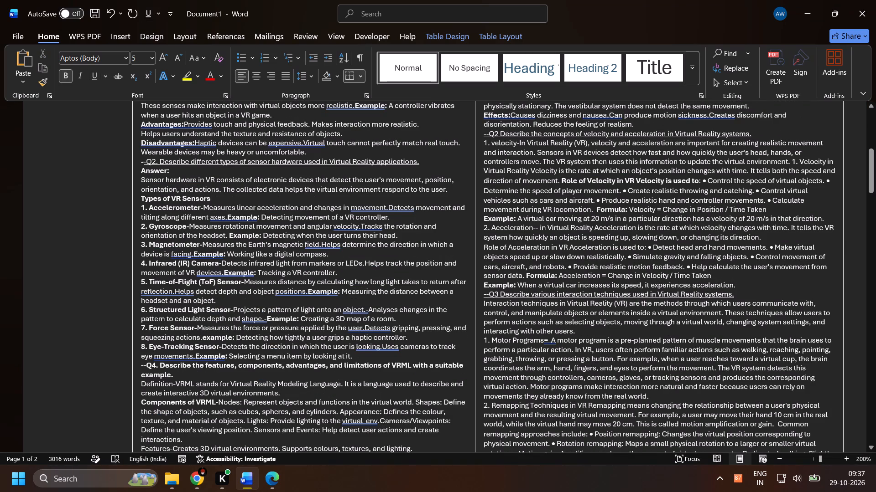
drag(142, 365, 193, 368)
drag(193, 368, 412, 374)
click(61, 75)
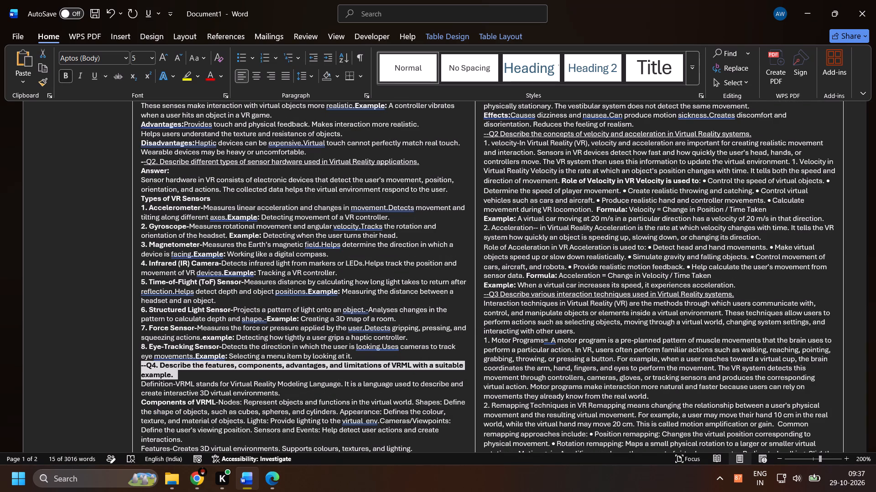
click(96, 72)
click(245, 347)
Underline the question 5 heading on Acoustic Hardware in Virtual Reality together with the Definition line below it.
scroll(245, 348, down, 3)
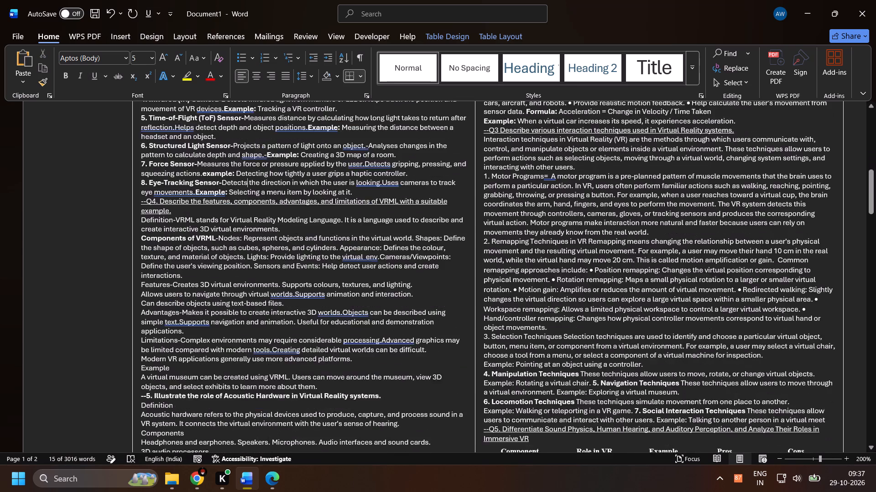
scroll(240, 346, down, 1)
drag(142, 341, 331, 355)
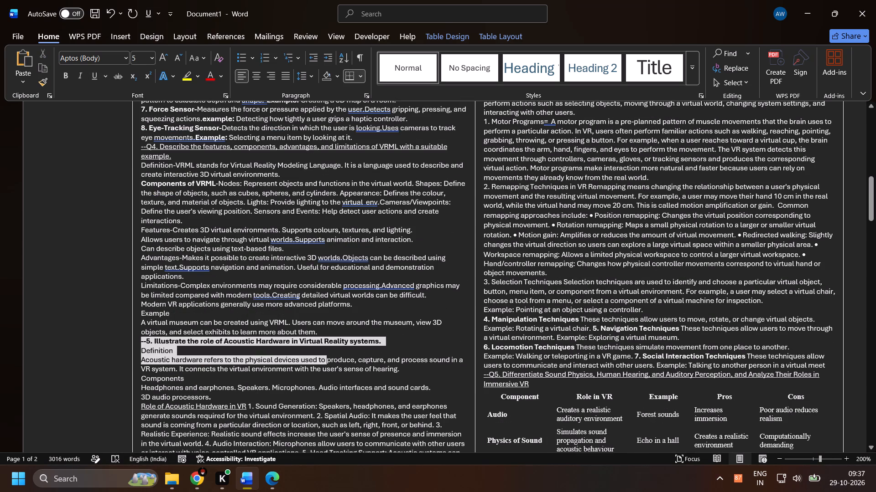
drag(331, 355, 382, 346)
click(93, 72)
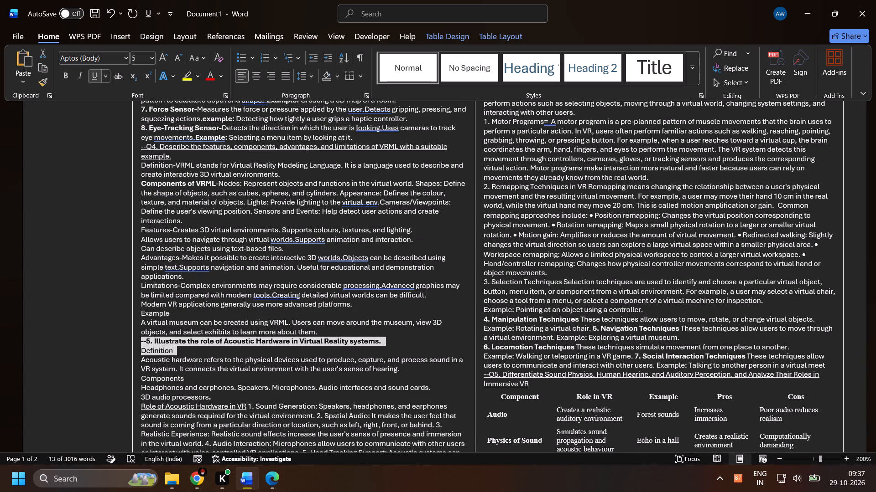
click(224, 293)
Change the Q6 heading on the process of modeling Virtual Worlds from bold to underlined.
scroll(225, 301, down, 4)
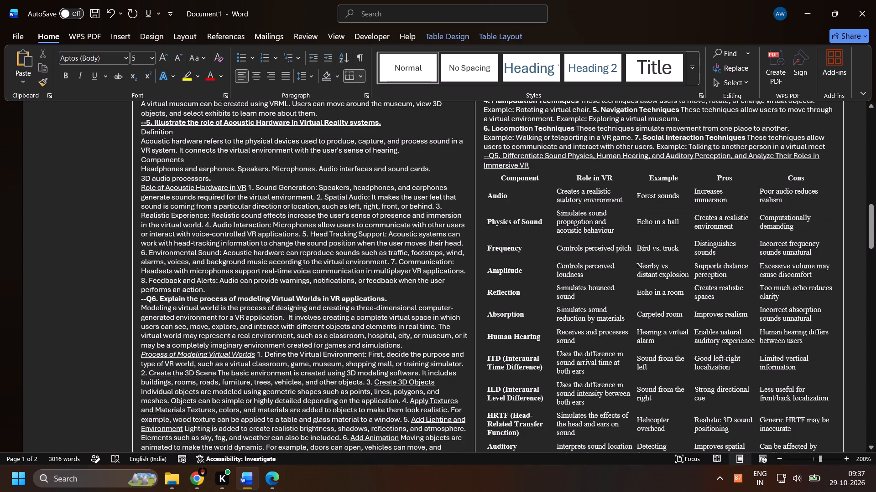
drag(141, 300, 414, 300)
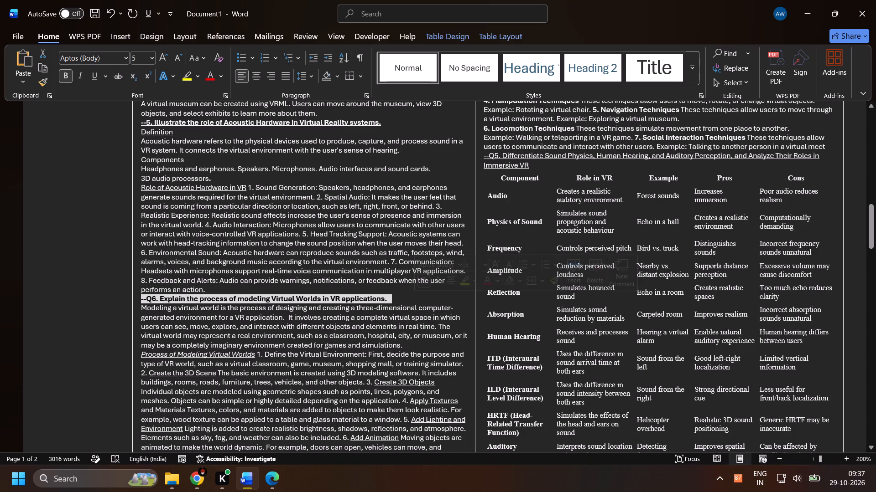
click(60, 75)
click(91, 75)
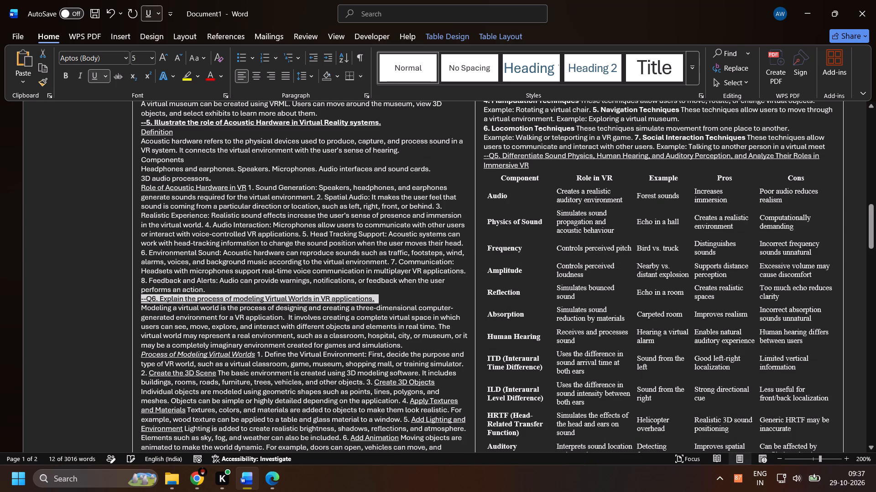
click(261, 288)
Look through the answers on both pages for remaining question headings and check the Unit 4 questions in the question bank PDF.
scroll(228, 313, down, 1)
scroll(151, 338, down, 1)
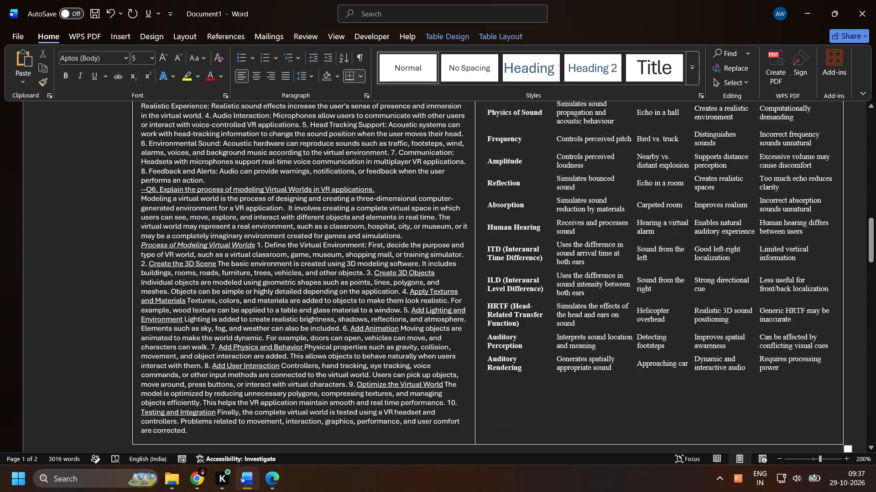
scroll(175, 342, down, 1)
scroll(175, 342, up, 3)
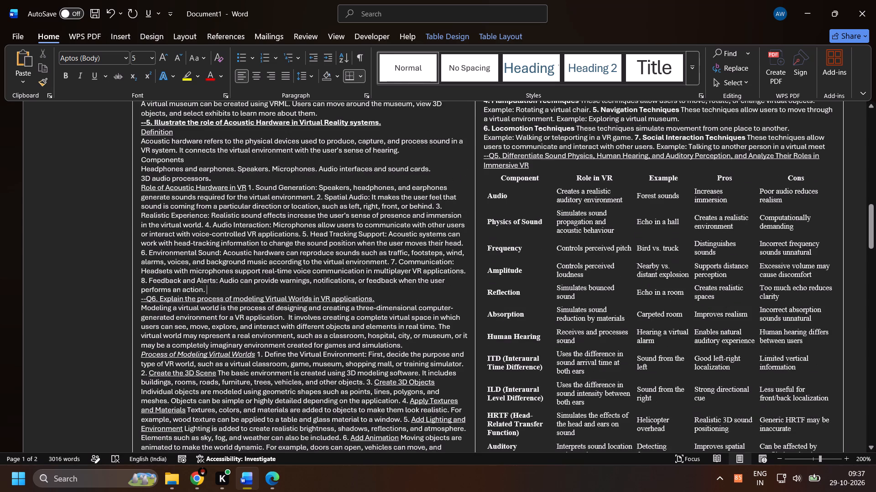
scroll(175, 342, up, 2)
scroll(174, 261, up, 2)
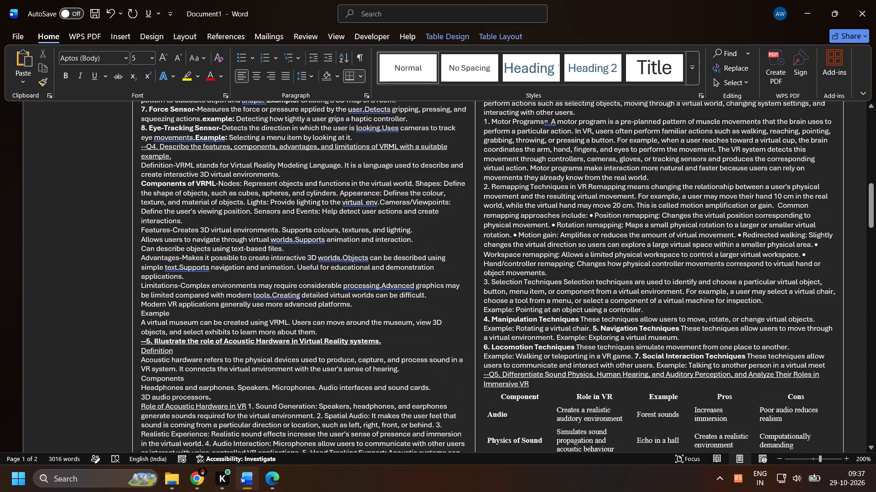
scroll(174, 261, up, 2)
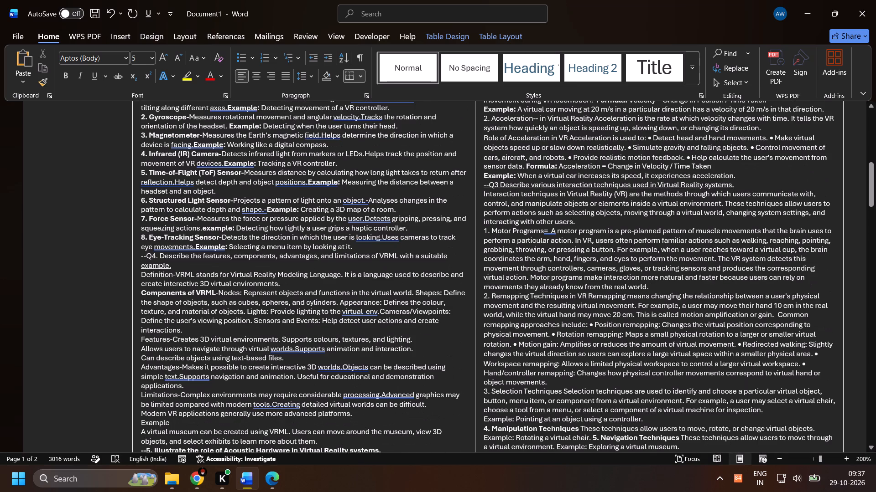
scroll(174, 261, down, 7)
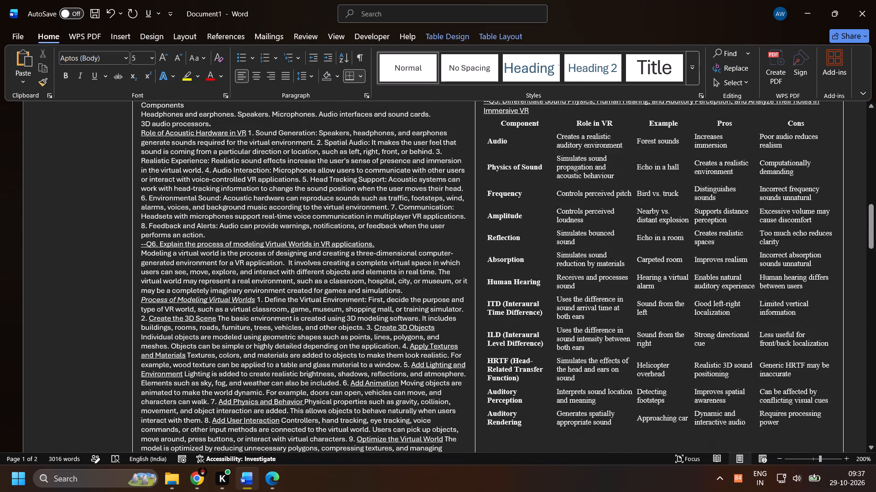
scroll(174, 261, up, 2)
scroll(174, 262, down, 13)
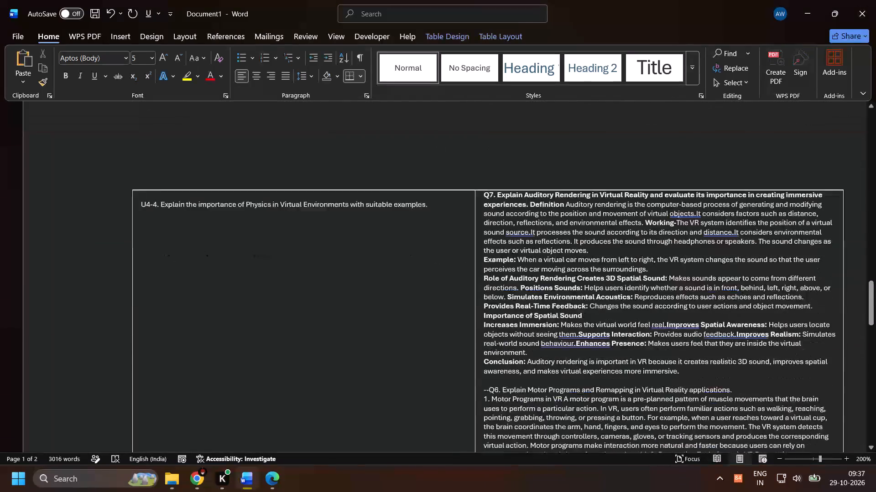
scroll(237, 372, down, 1)
click(284, 486)
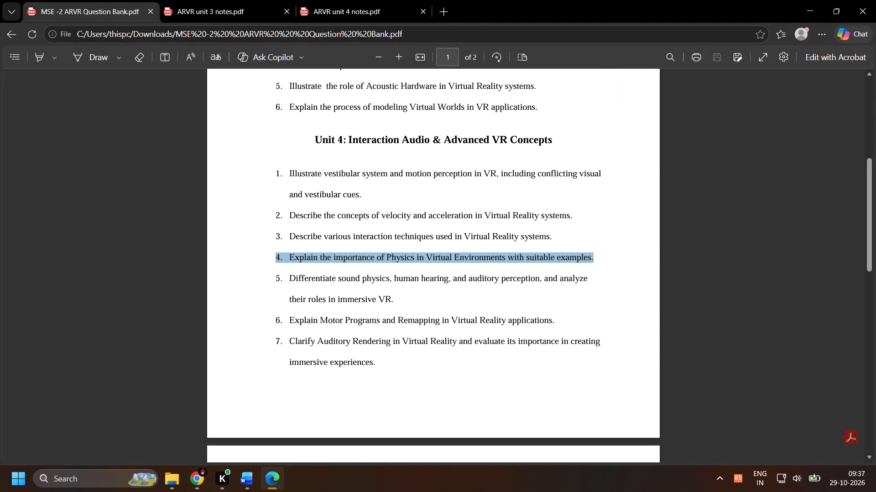
click(271, 483)
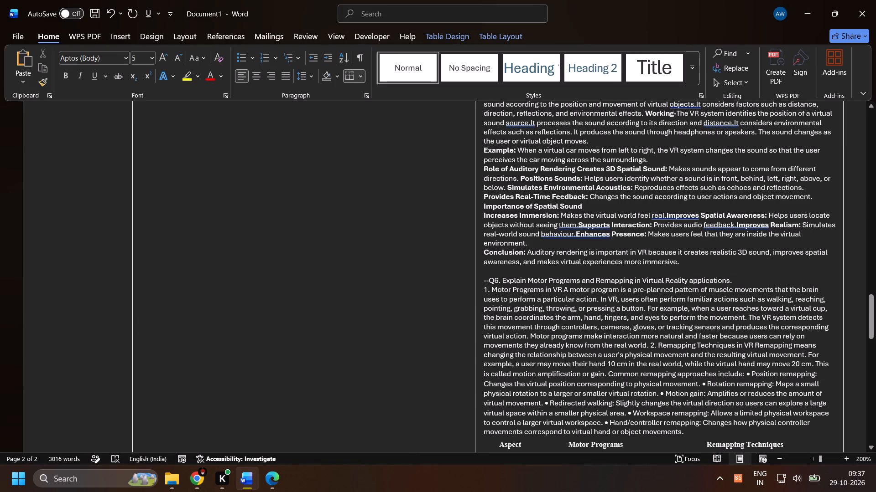
Underline the Q6 heading on Motor Programs and Remapping in Virtual Reality applications.
drag(481, 280, 582, 280)
click(506, 283)
drag(485, 277, 728, 282)
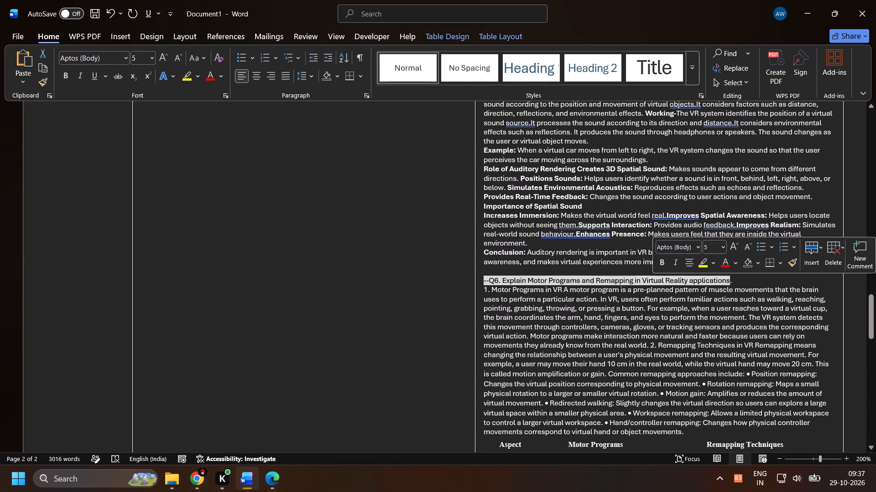
click(93, 69)
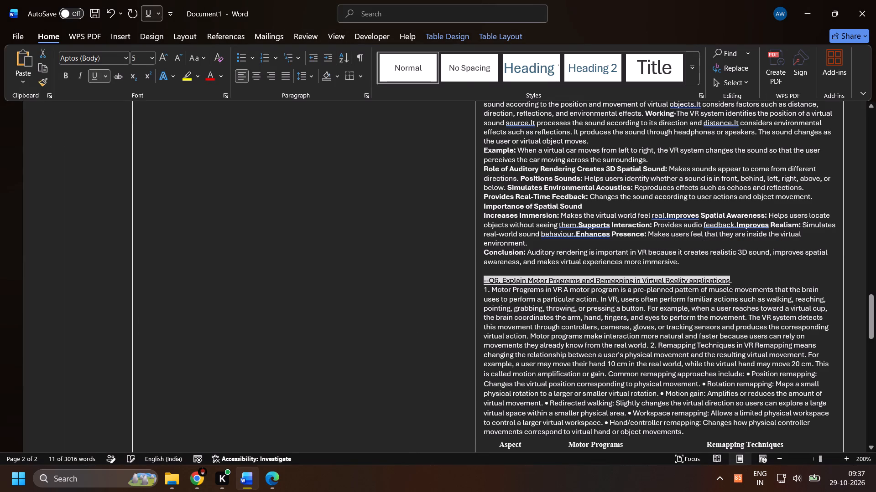
click(344, 266)
scroll(348, 277, up, 3)
scroll(423, 300, down, 2)
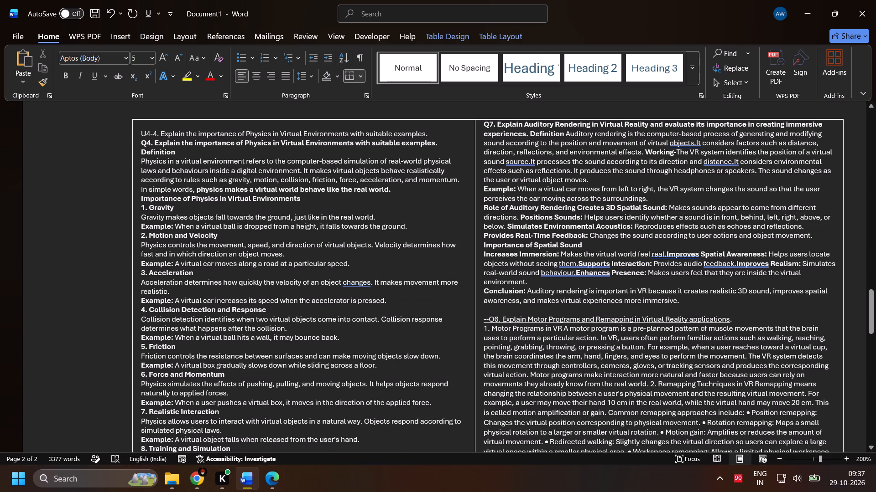
drag(441, 143, 140, 147)
key(BackSpace)
key(BackSpace)
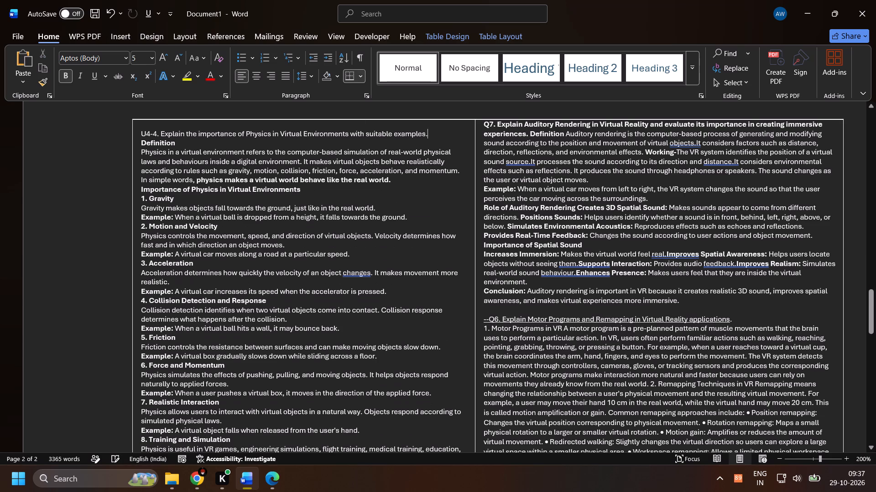
Underline the U4-4 heading on the importance of Physics in Virtual Environments.
drag(434, 132, 130, 132)
click(92, 72)
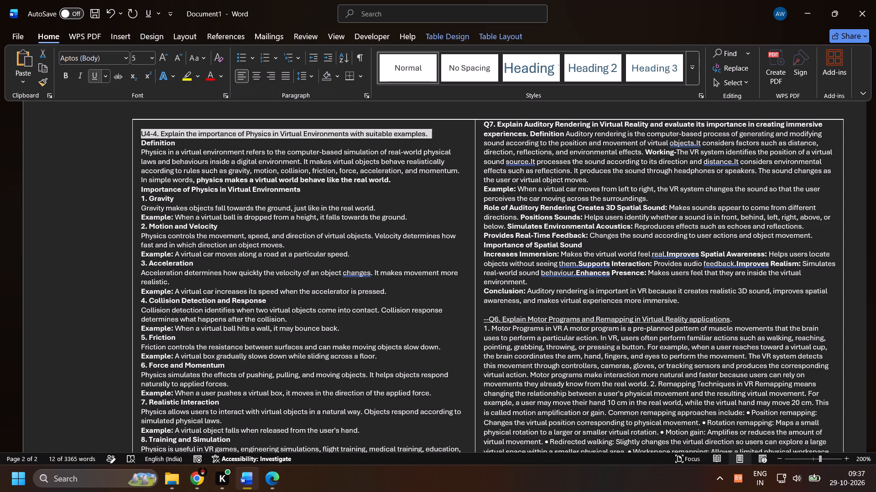
Join the Definition label, its explanation and the "In simple words" sentence into one continuous paragraph in the physics answer.
click(142, 150)
key(BackSpace)
key(space)
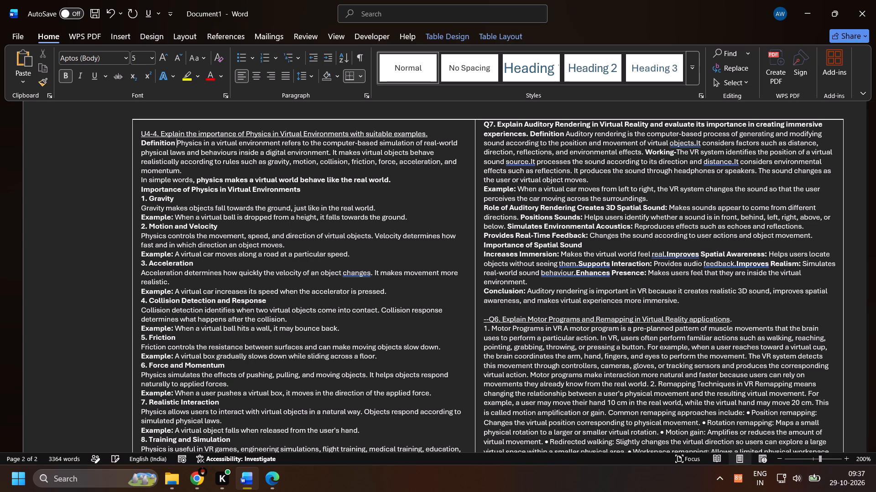
click(143, 180)
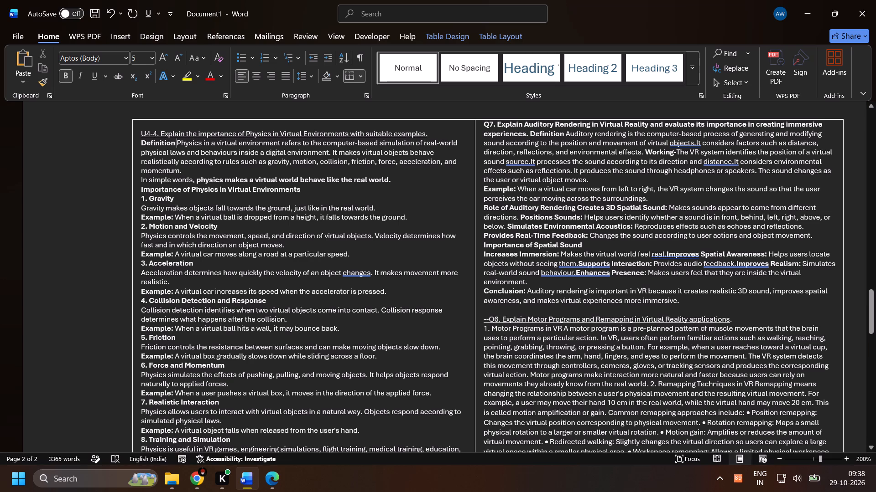
key(Left)
key(BackSpace)
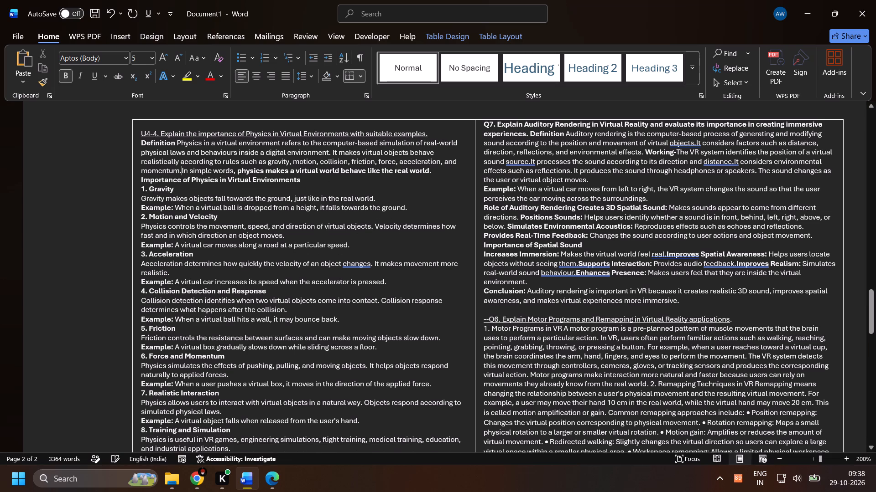
Run the Gravity explanation on from its heading, and the Motion and Velocity explanation and example on from theirs, separated by spaces.
click(142, 200)
key(BackSpace)
key(space)
click(141, 217)
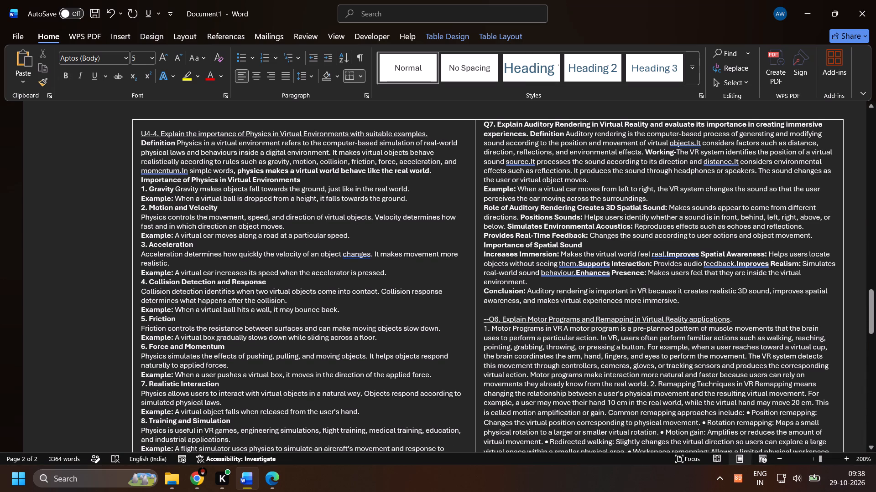
key(BackSpace)
key(space)
click(141, 225)
key(BackSpace)
key(space)
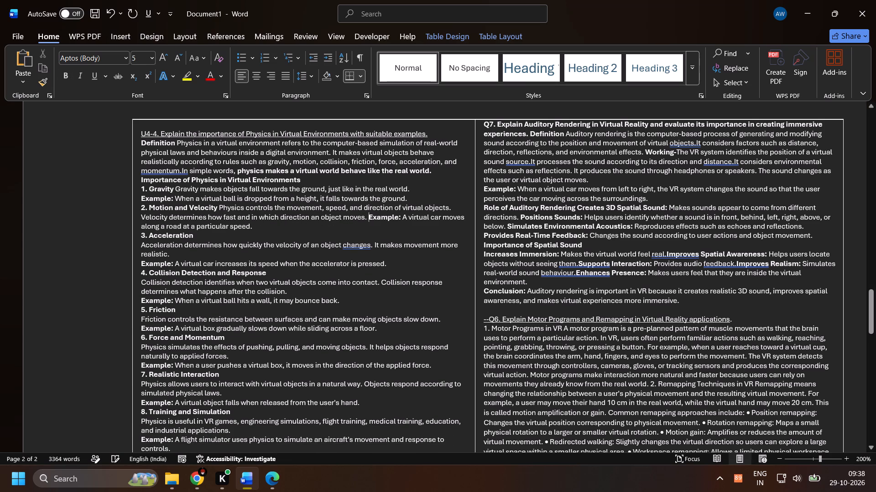
Merge the explanations and examples of points 3 Acceleration and 4 Collision Detection and Response onto their headings as continuous paragraphs.
click(142, 247)
key(BackSpace)
key(space)
click(143, 253)
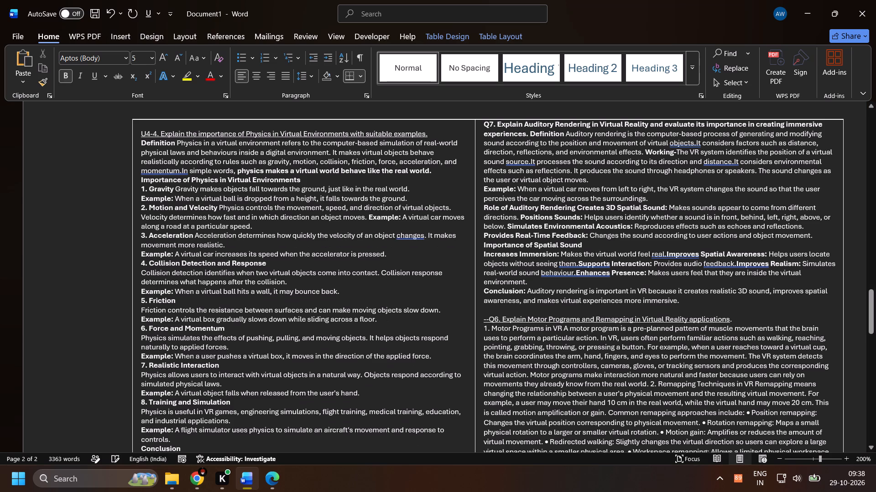
key(BackSpace)
click(142, 271)
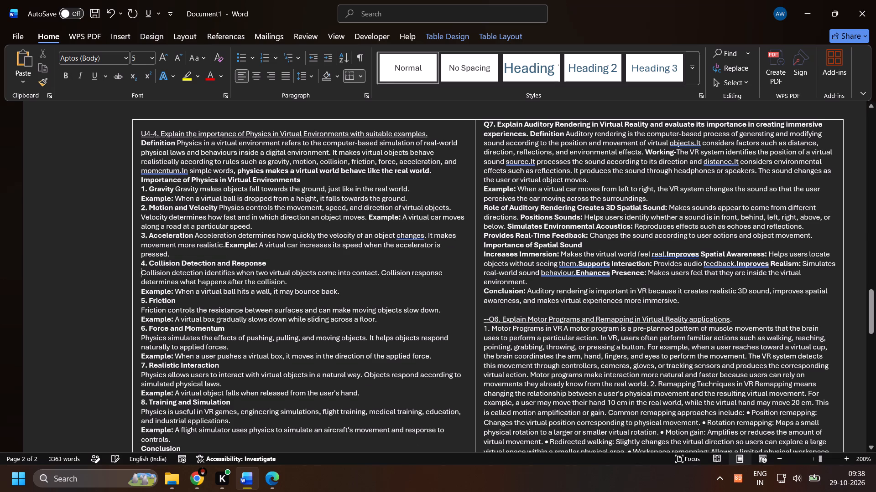
key(BackSpace)
key(space)
click(142, 280)
key(BackSpace)
key(space)
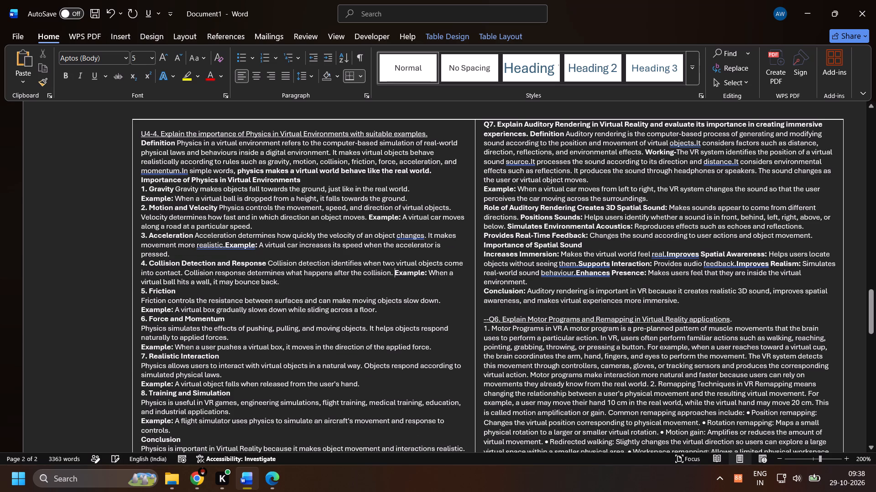
Merge the explanations and examples of points 5 Friction and 6 Force and Momentum onto their headings as continuous paragraphs.
click(142, 298)
key(BackSpace)
click(141, 307)
key(BackSpace)
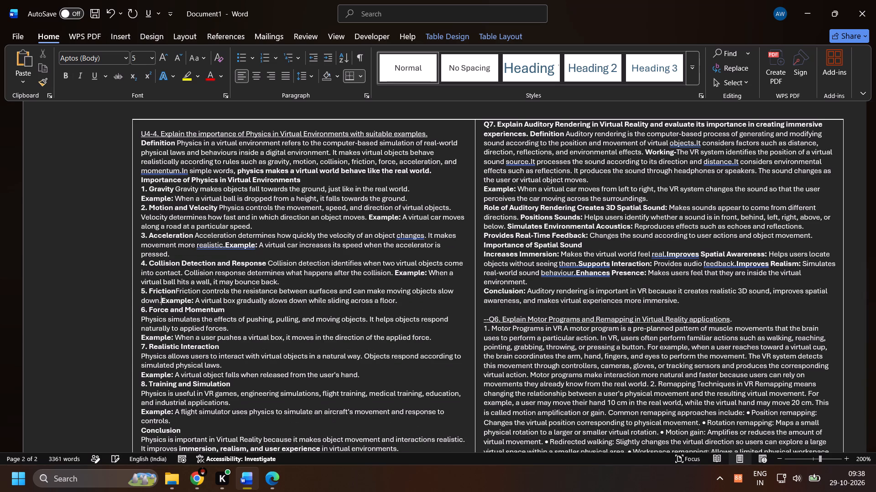
key(space)
click(142, 318)
key(BackSpace)
key(space)
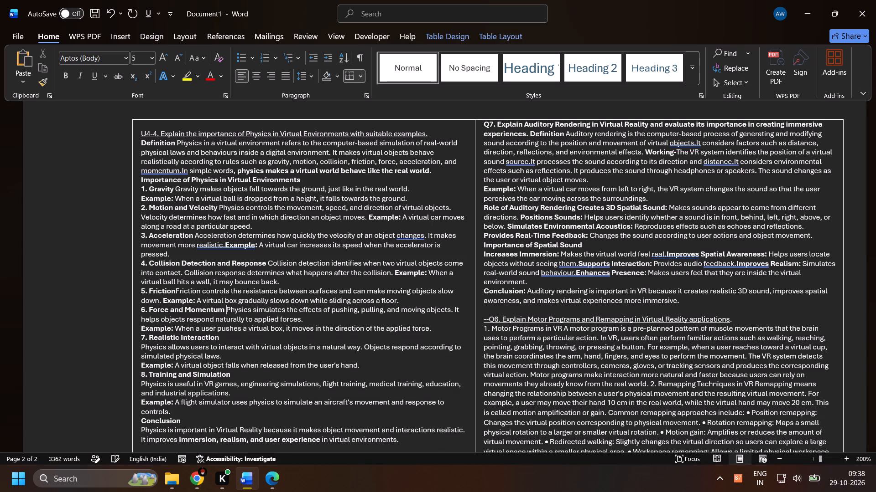
click(142, 330)
key(BackSpace)
key(space)
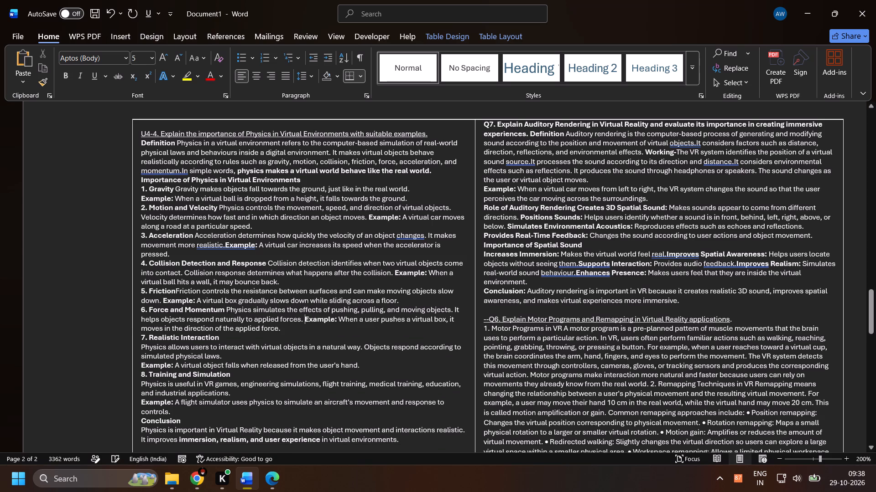
Run the explanations and examples of points 7 Realistic Interaction and 8 Training and Simulation on from their headings.
click(142, 348)
key(BackSpace)
key(space)
click(142, 356)
key(BackSpace)
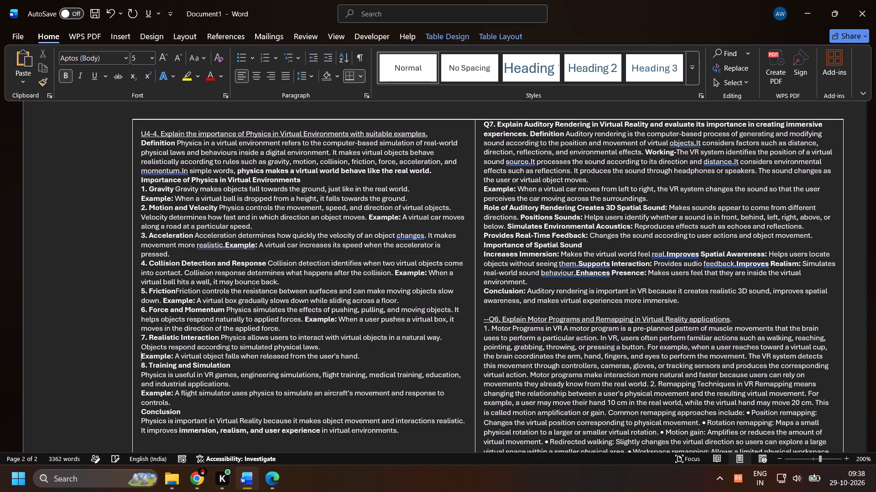
key(space)
click(142, 371)
key(BackSpace)
key(space)
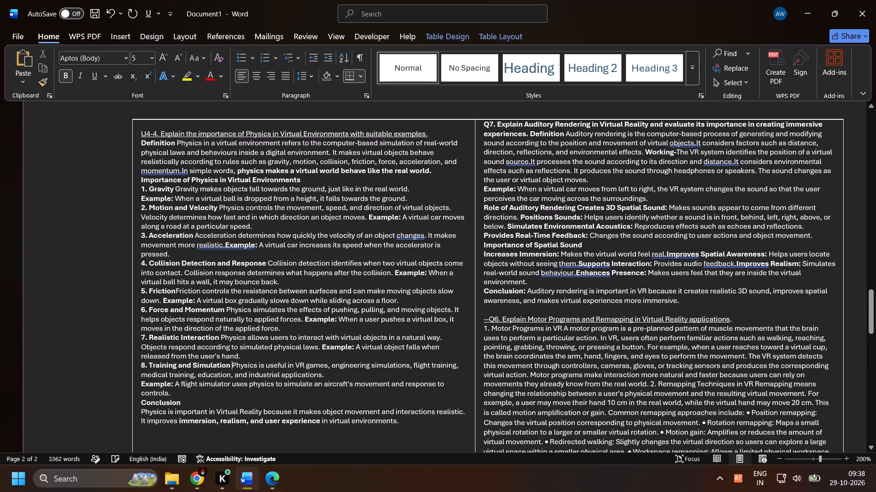
click(146, 381)
key(BackSpace)
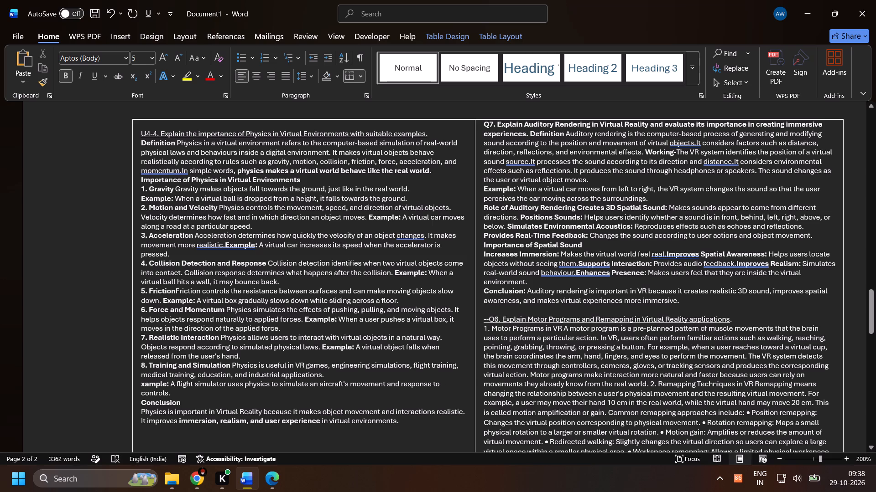
key(e)
key(Left)
key(BackSpace)
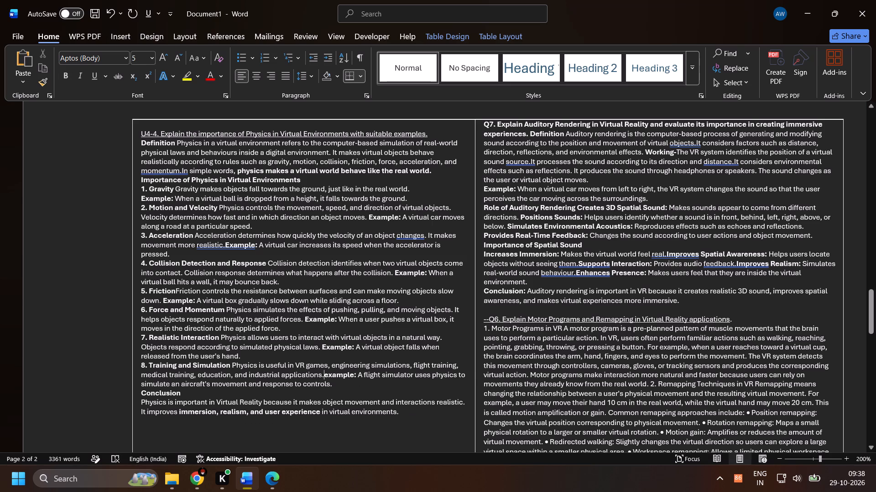
Save the document as a Word file named u34 in the Downloads folder.
click(142, 401)
scroll(142, 401, down, 6)
scroll(162, 387, up, 6)
click(21, 38)
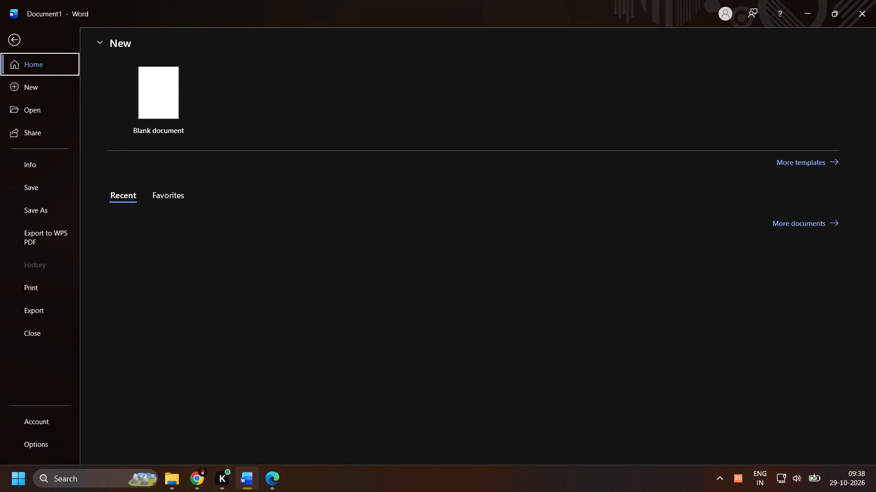
click(52, 203)
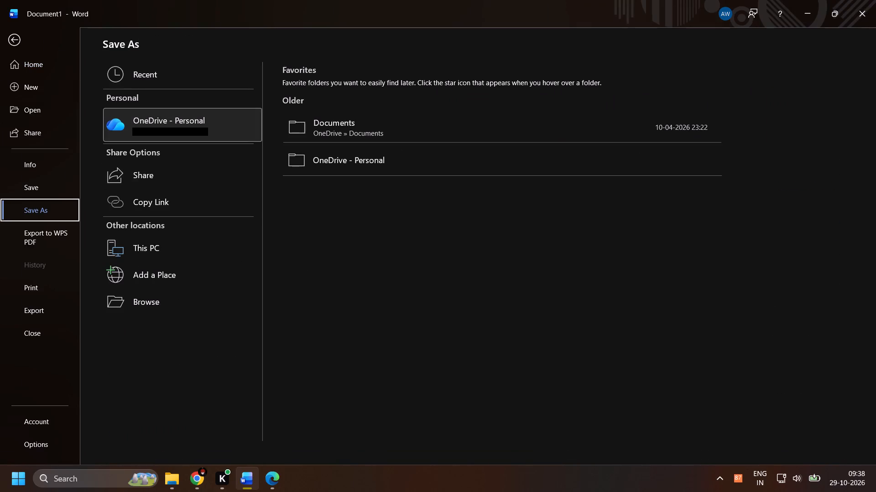
click(176, 246)
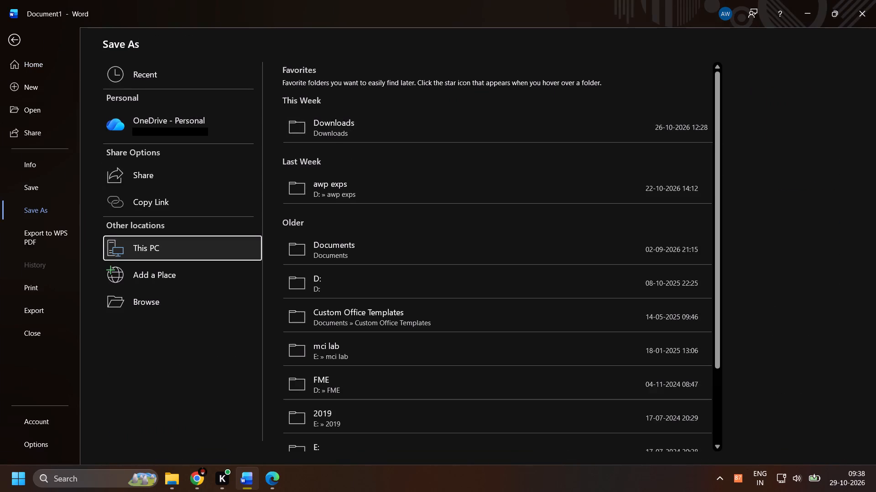
click(323, 122)
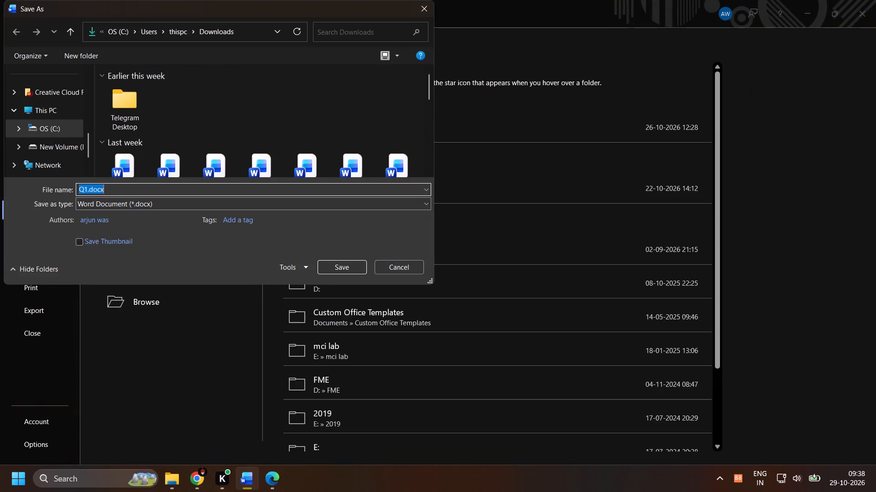
text(u34)
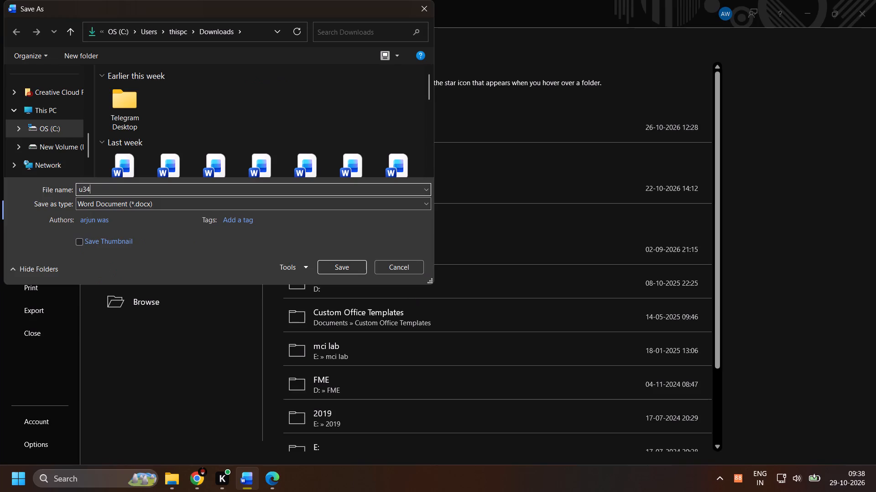
key(Return)
Find the WhatsApp app through the system search and open it.
click(108, 474)
text(what)
click(99, 124)
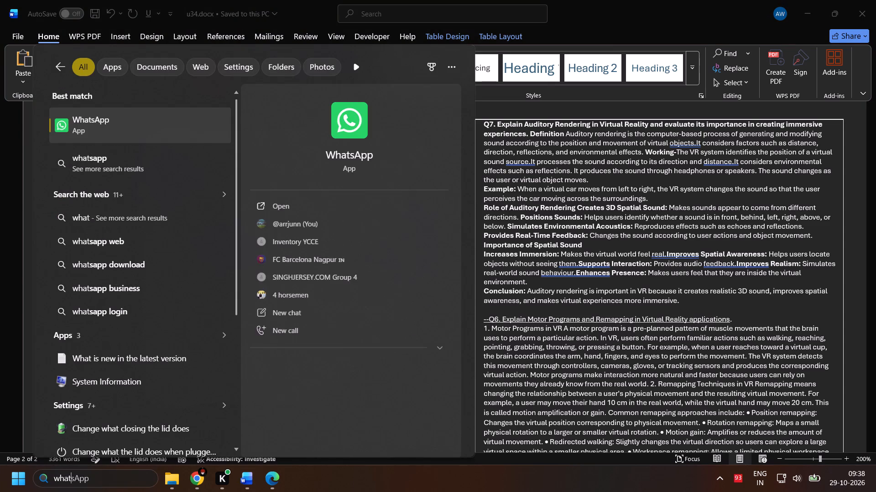
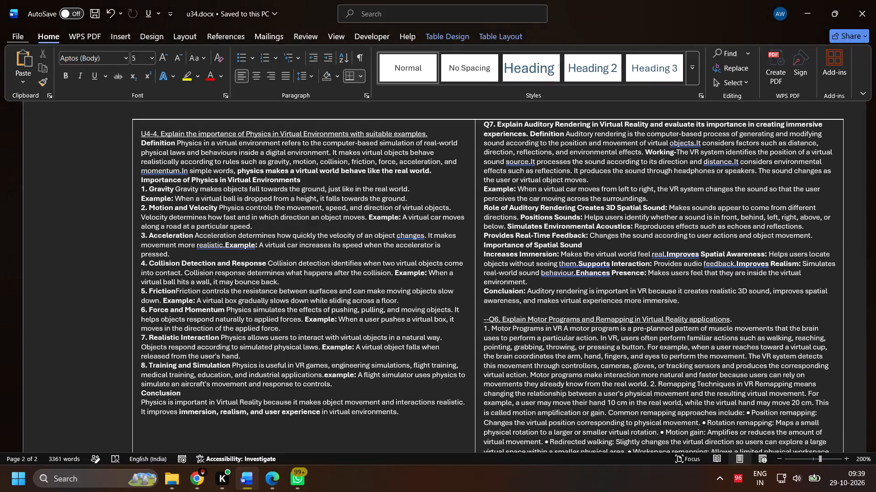
Save a PDF copy of the document as u34 in the Downloads folder.
click(28, 40)
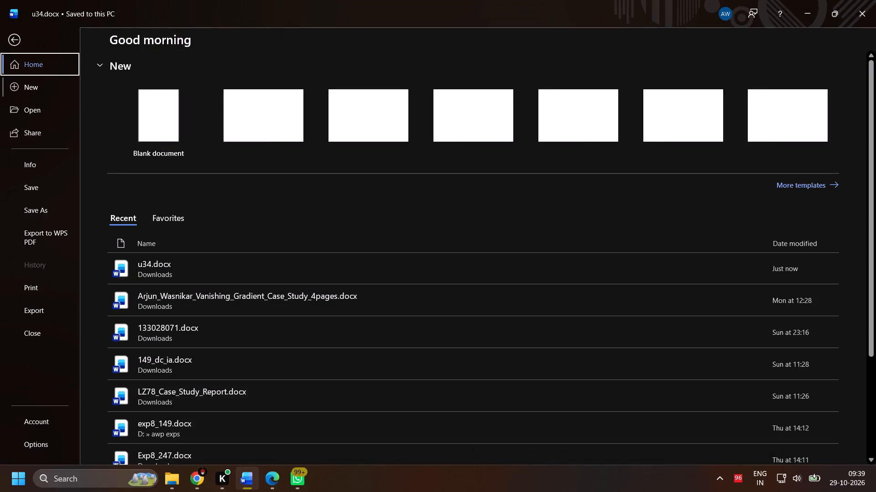
click(52, 210)
click(321, 138)
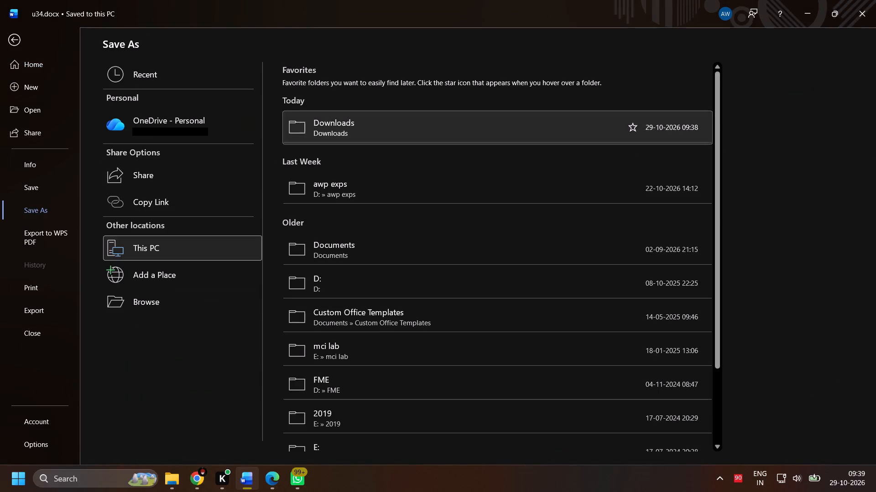
click(180, 204)
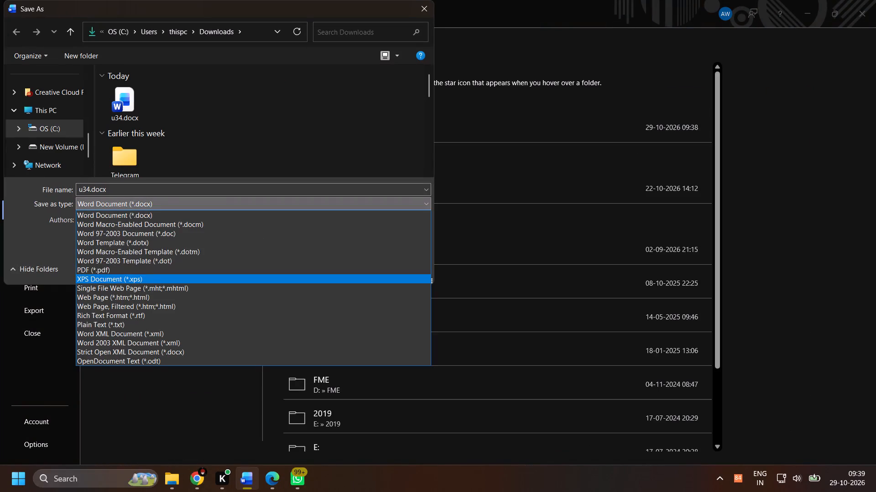
click(147, 271)
click(337, 292)
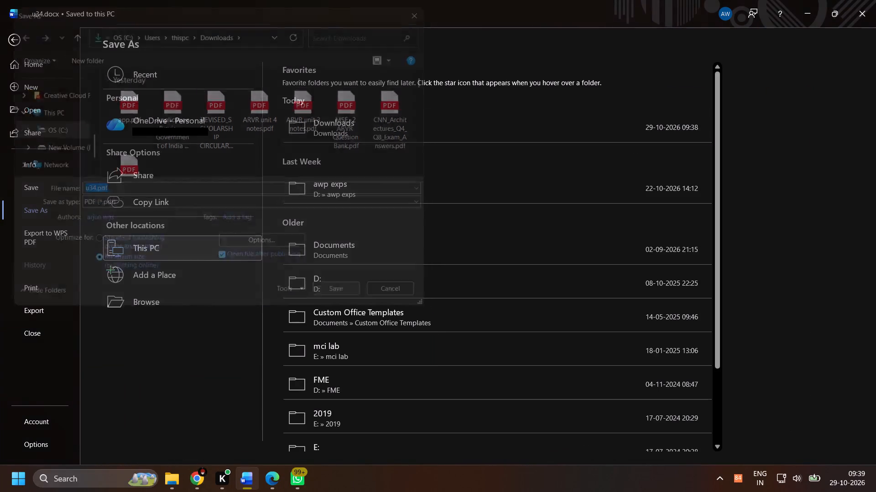